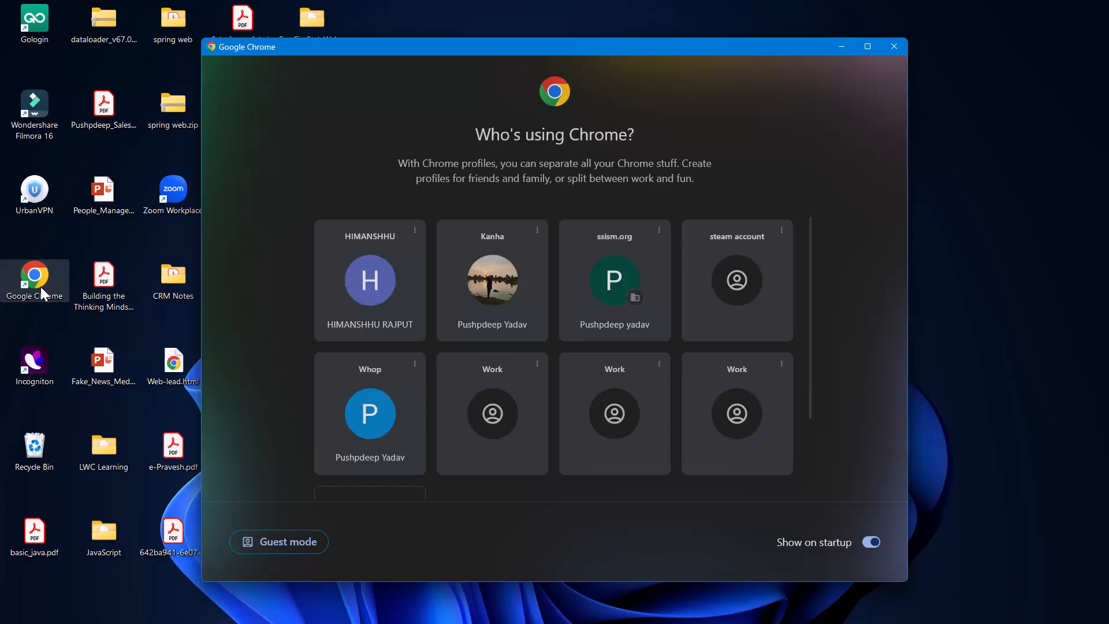
Open Chrome with the Whop profile, maximize the browser window and go to the Canva home page.
click(378, 454)
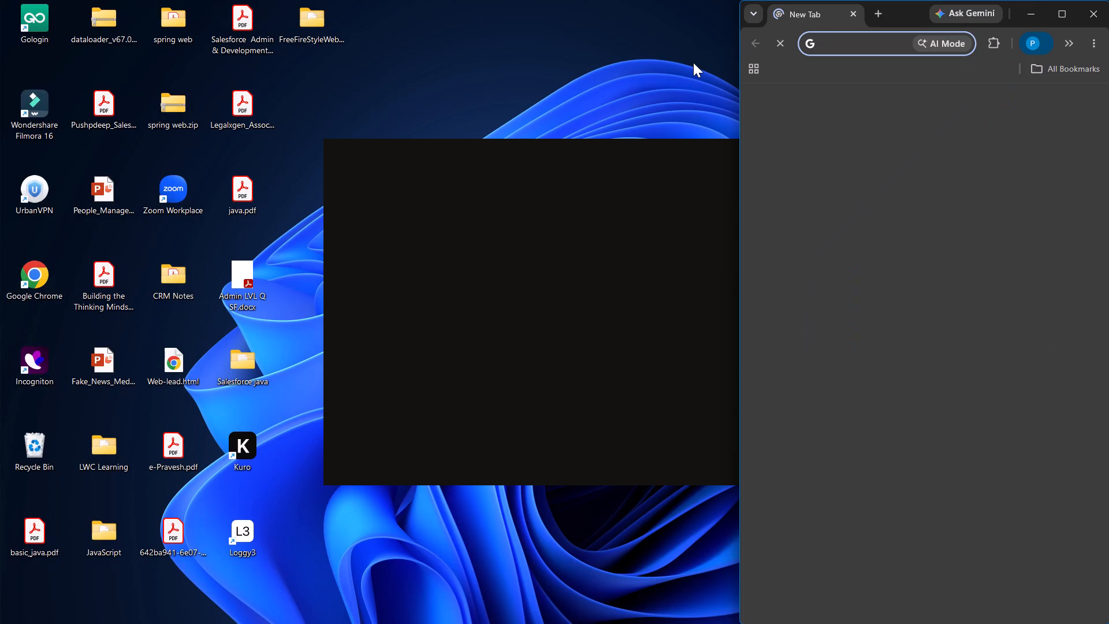
click(1068, 14)
text(canv)
key(Return)
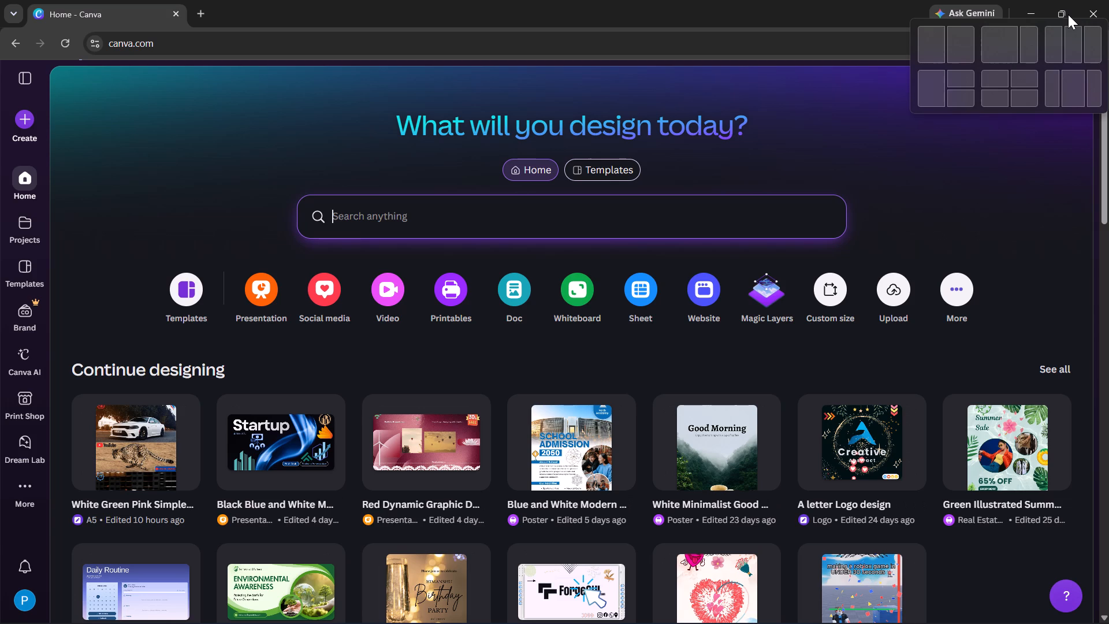
Open the recent A5 design "White Green Pink Simple..." with the white car and cheetah from Continue designing.
scroll(1068, 14, down, 1)
click(123, 464)
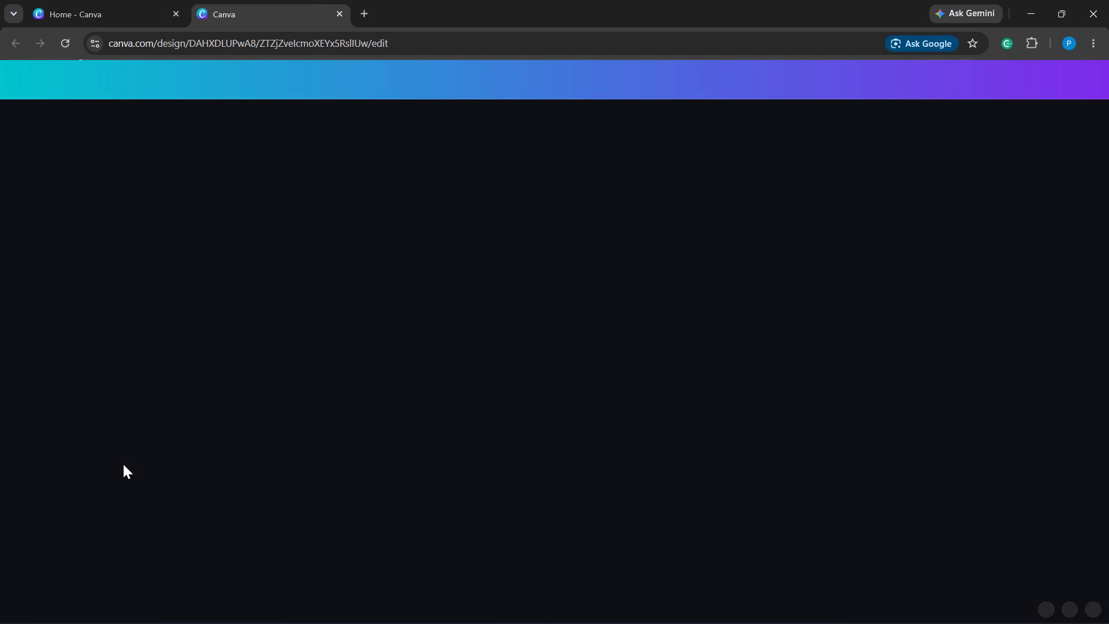
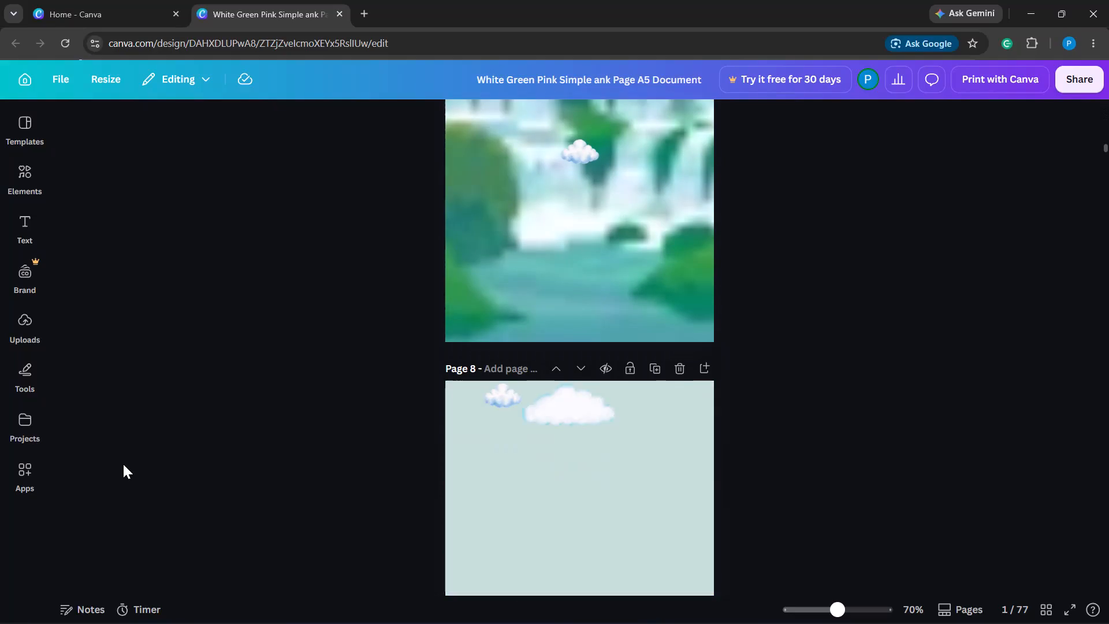
scroll(123, 464, down, 6)
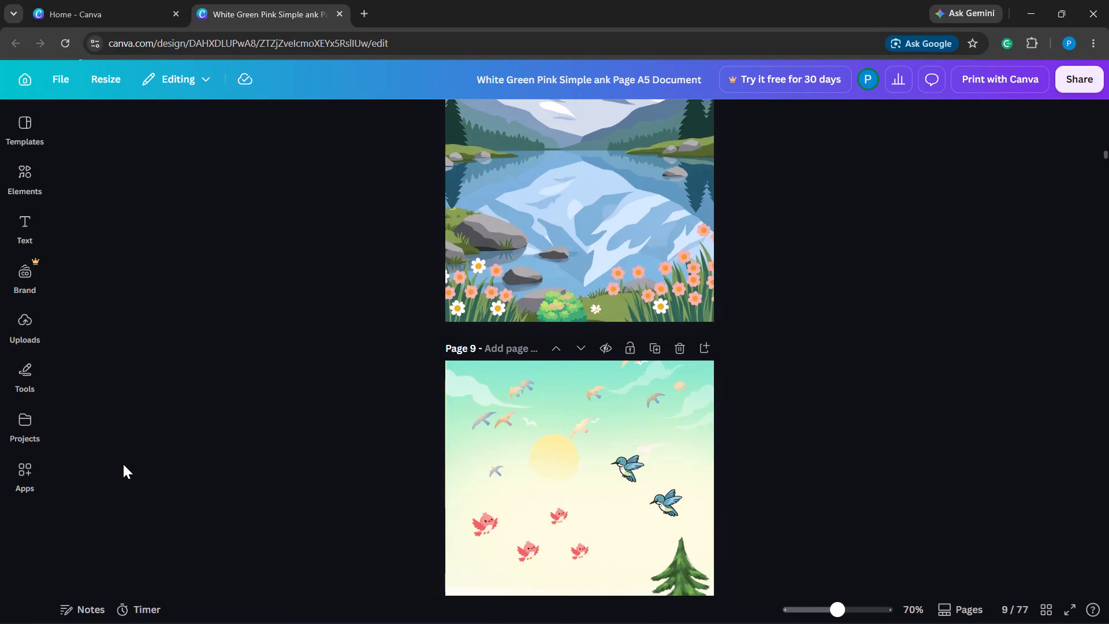
scroll(123, 464, down, 8)
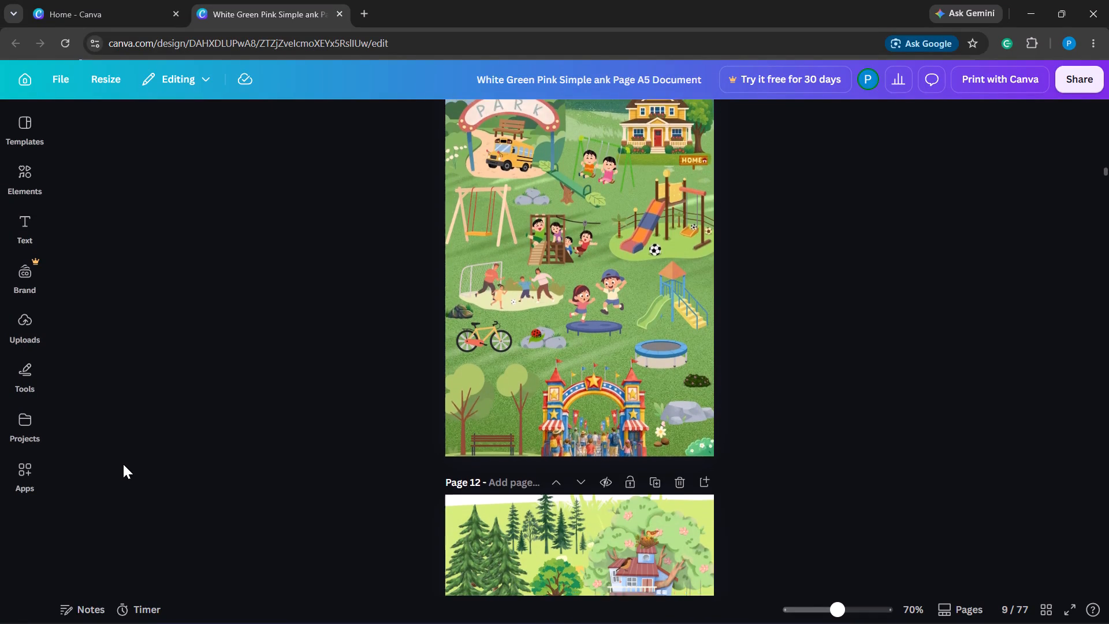
scroll(123, 464, down, 1)
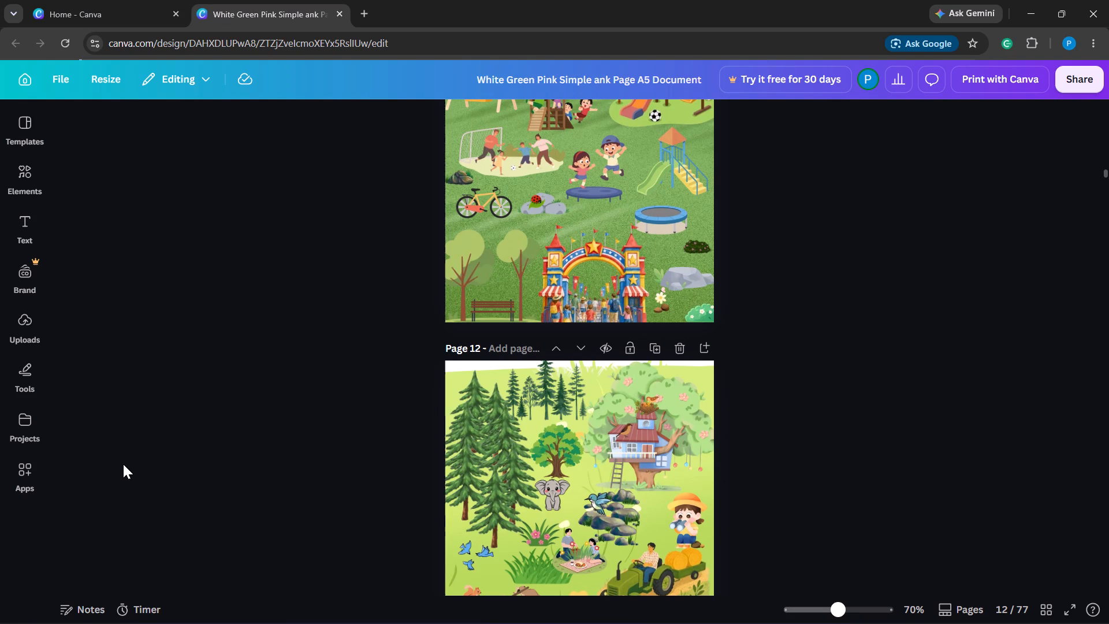
scroll(123, 464, down, 20)
scroll(123, 464, down, 15)
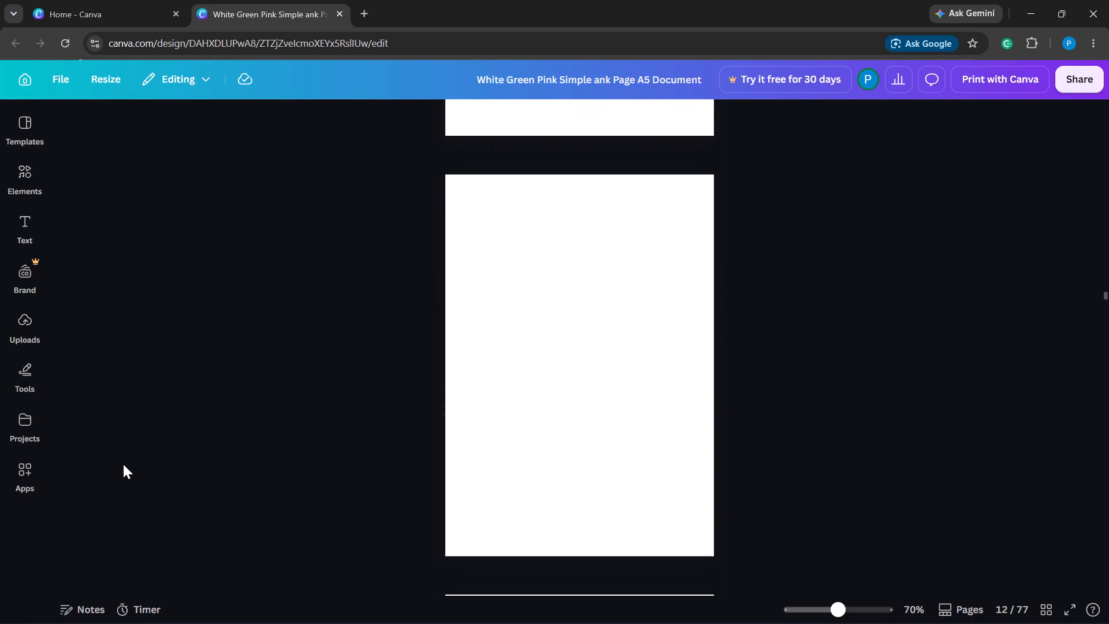
scroll(123, 464, down, 18)
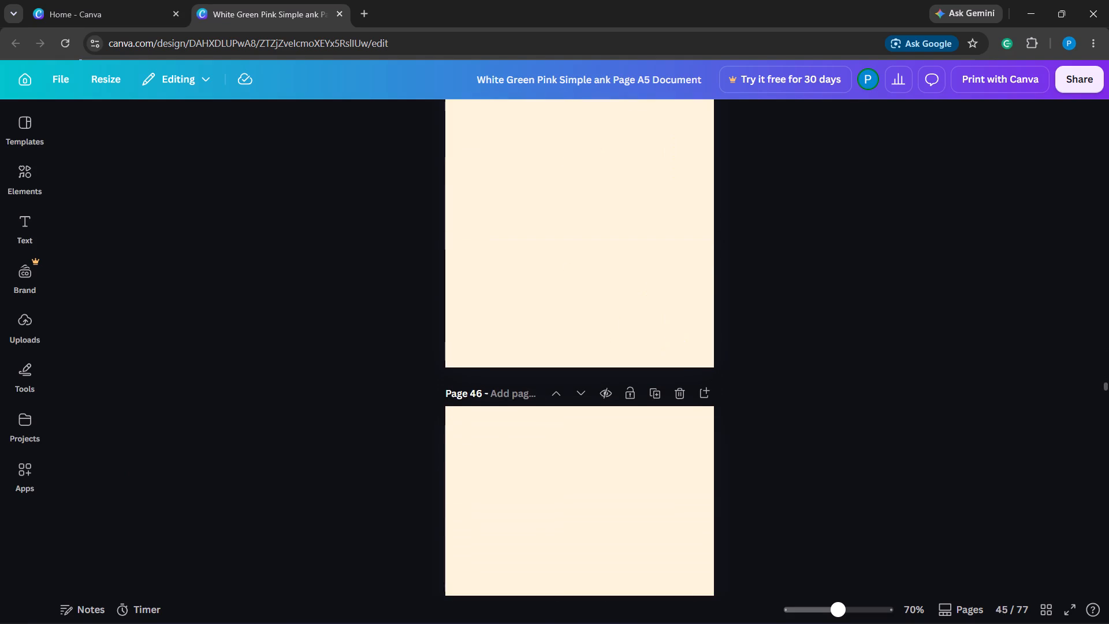
scroll(89, 366, down, 2)
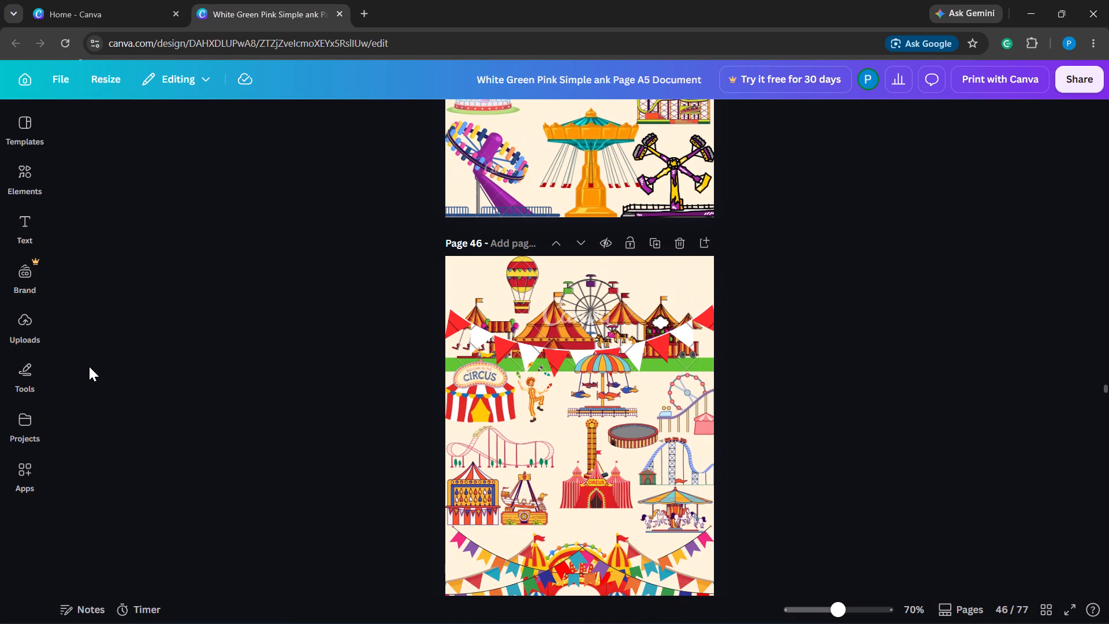
scroll(89, 366, down, 15)
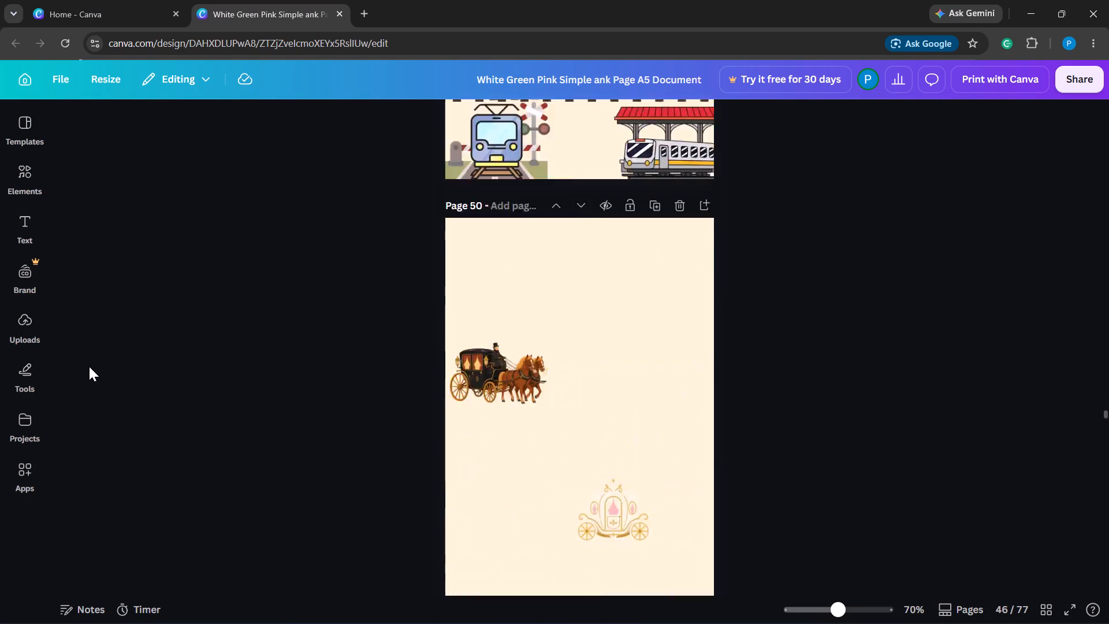
scroll(89, 366, down, 2)
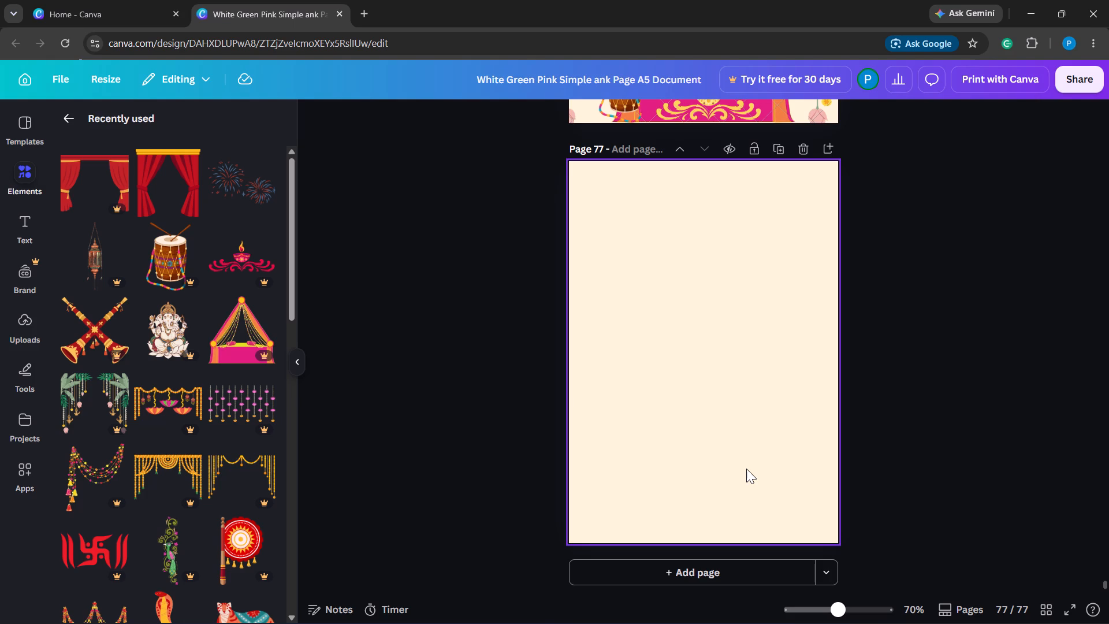
scroll(746, 469, down, 4)
Examine the Ganesha decoration on page 76 and look through the recently used elements for matching graphics.
scroll(746, 469, up, 4)
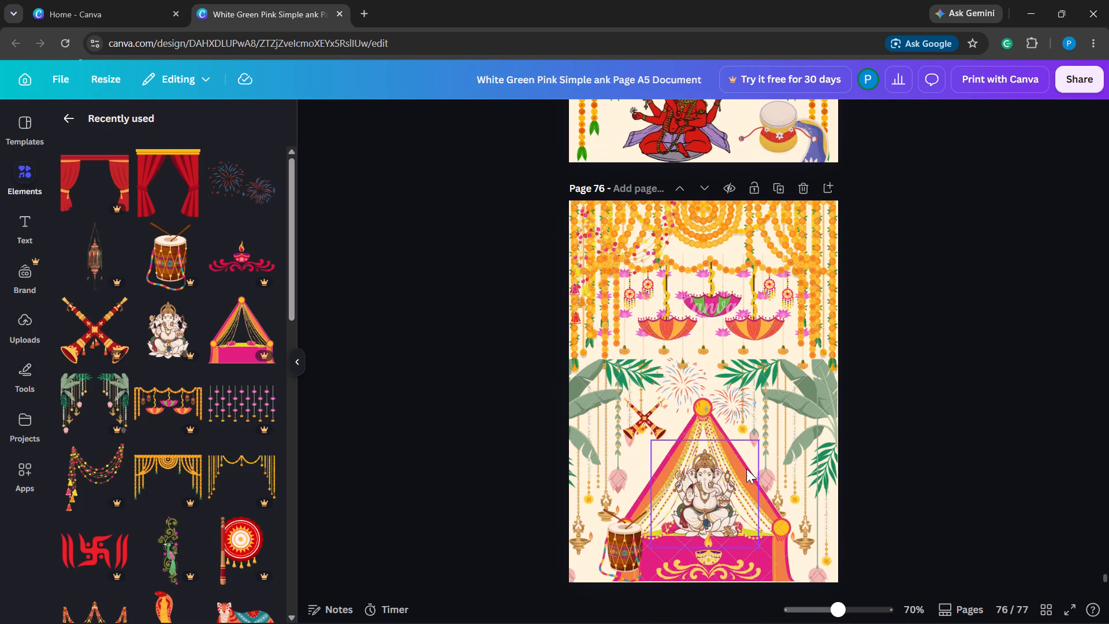
scroll(746, 469, up, 1)
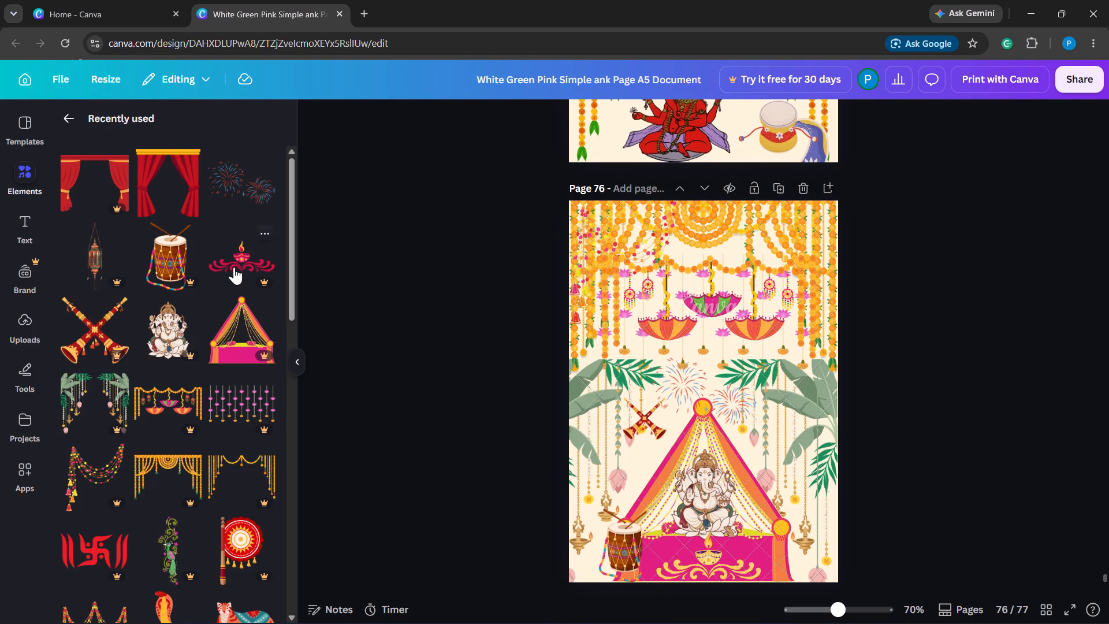
scroll(86, 253, down, 3)
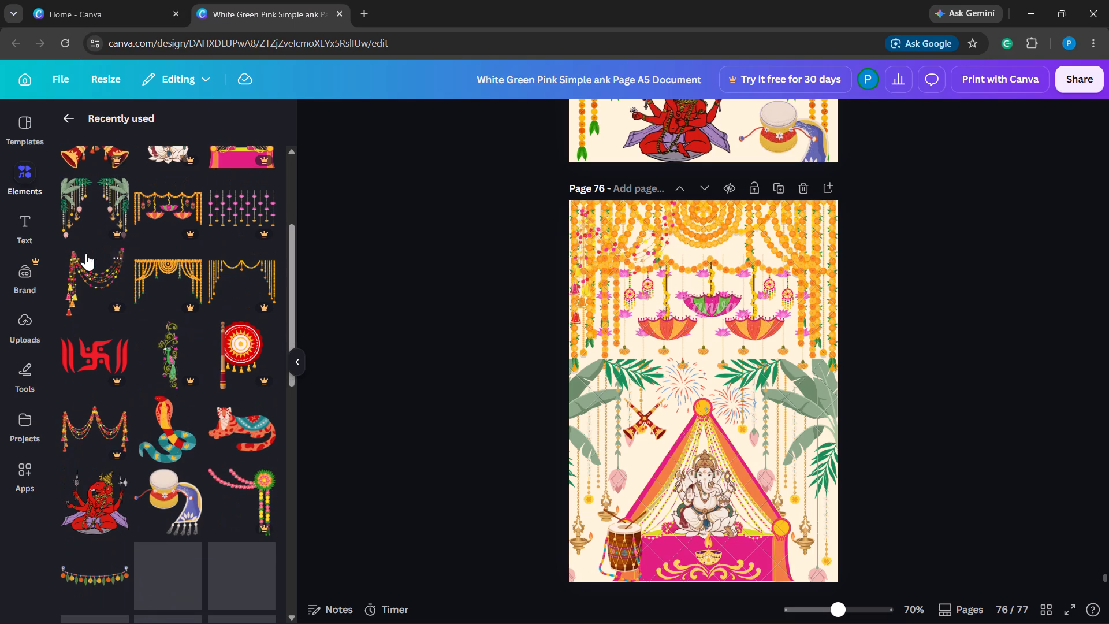
scroll(148, 430, down, 4)
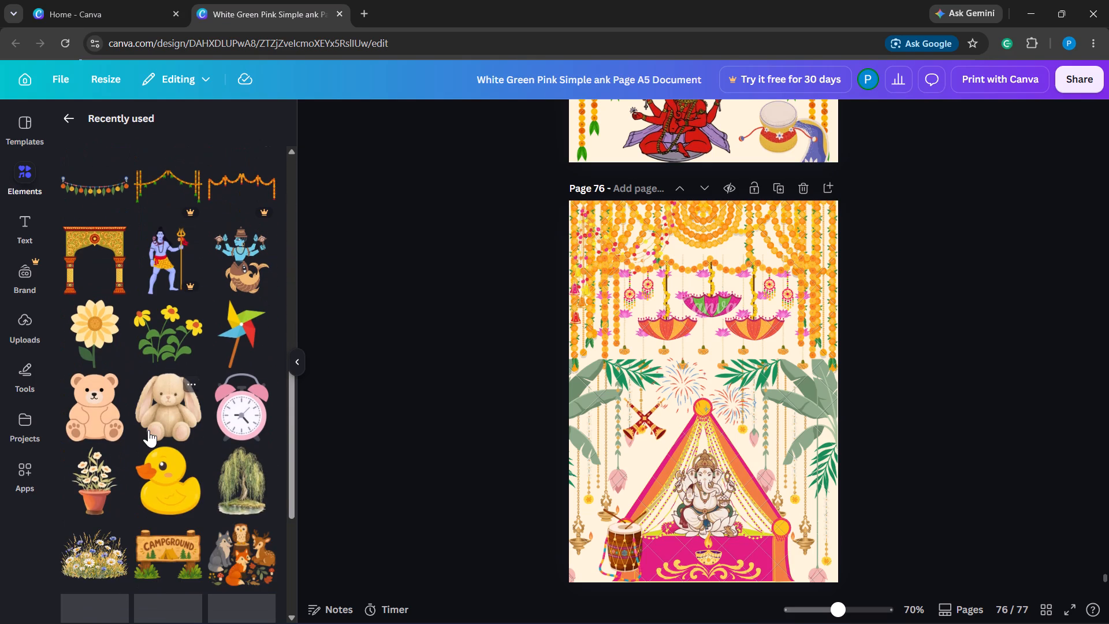
scroll(812, 338, down, 6)
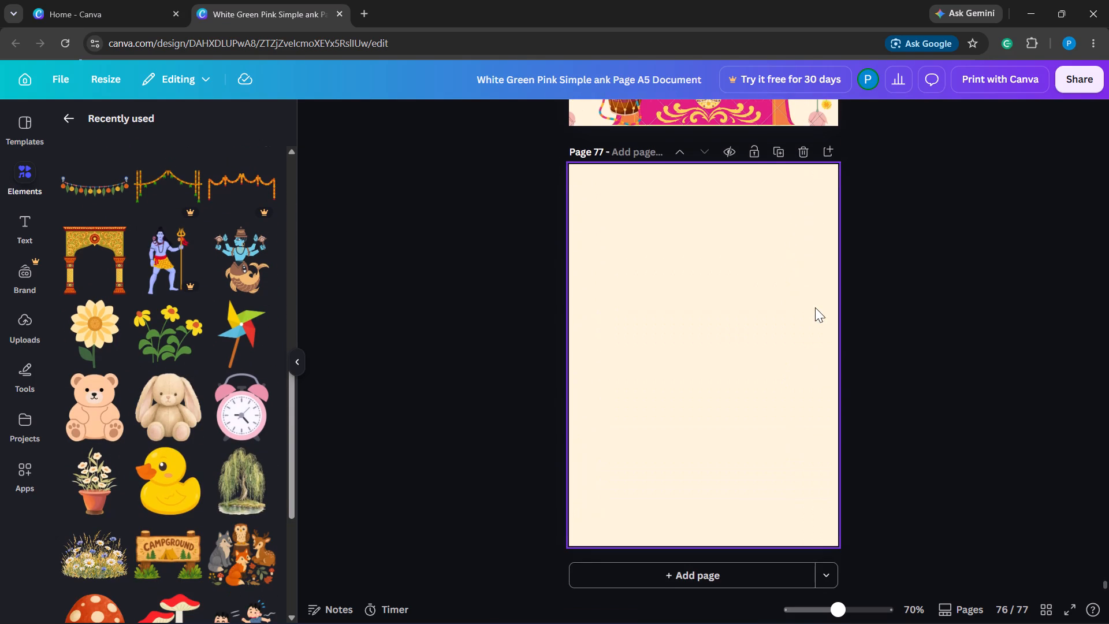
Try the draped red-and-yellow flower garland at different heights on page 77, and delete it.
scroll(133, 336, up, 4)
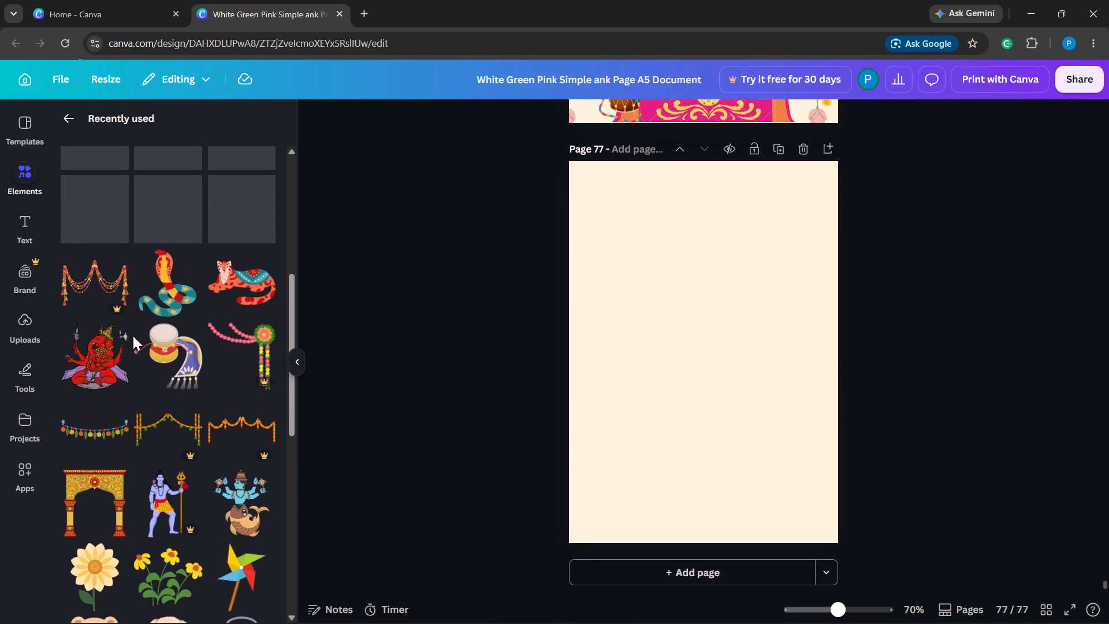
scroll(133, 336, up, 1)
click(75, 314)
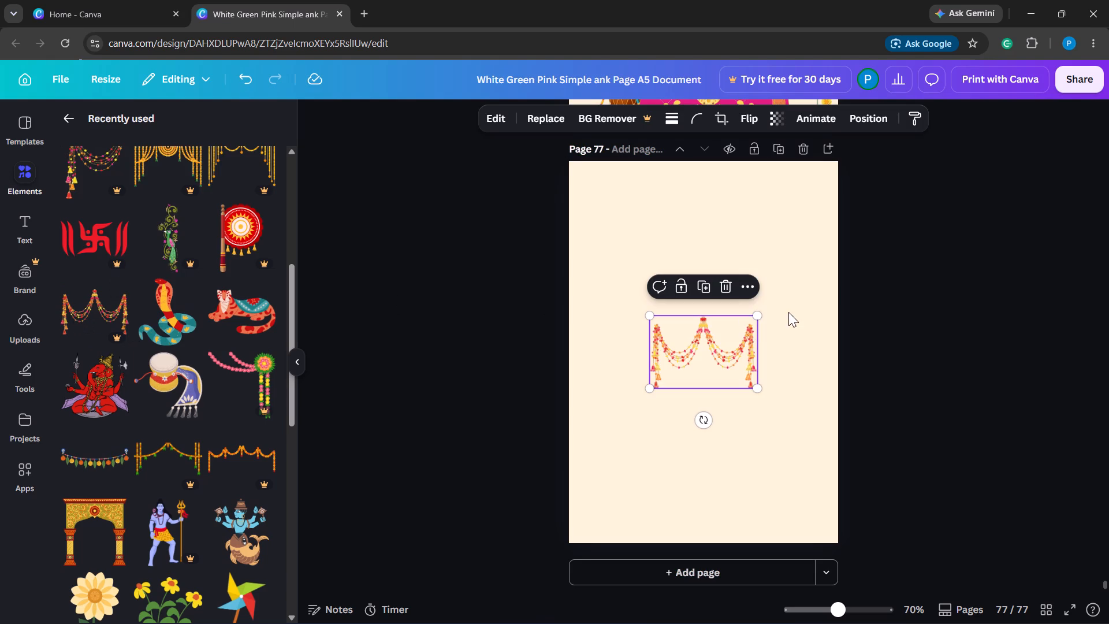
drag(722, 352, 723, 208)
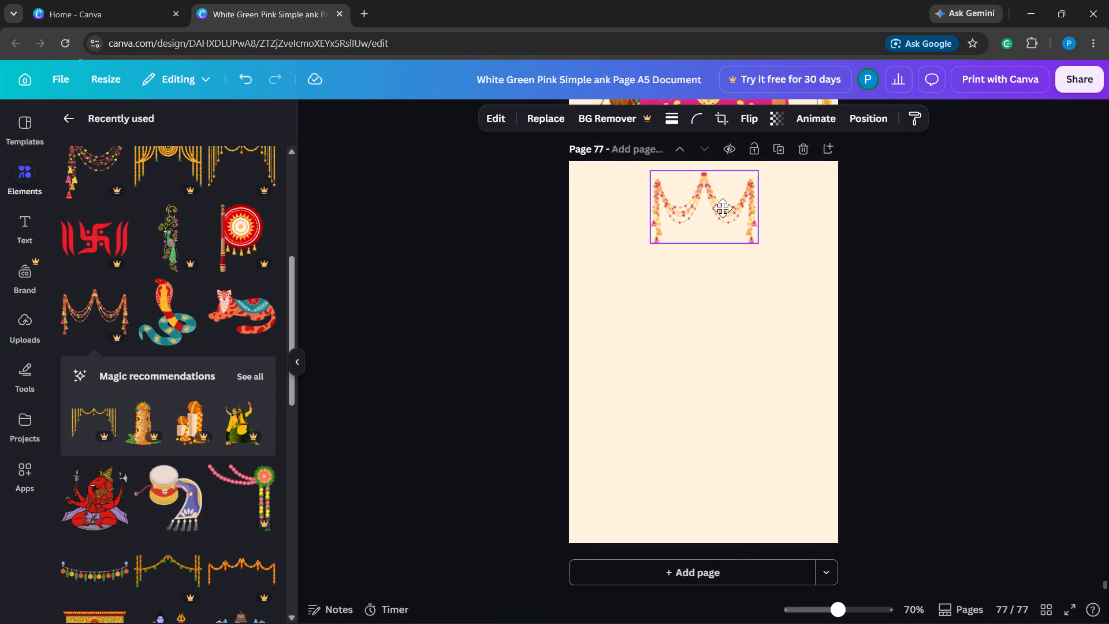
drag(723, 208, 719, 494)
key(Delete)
Add the orange marigold curtain with the round centrepiece to page 77, aligned to the top edge and enlarged to full page width.
scroll(178, 321, up, 1)
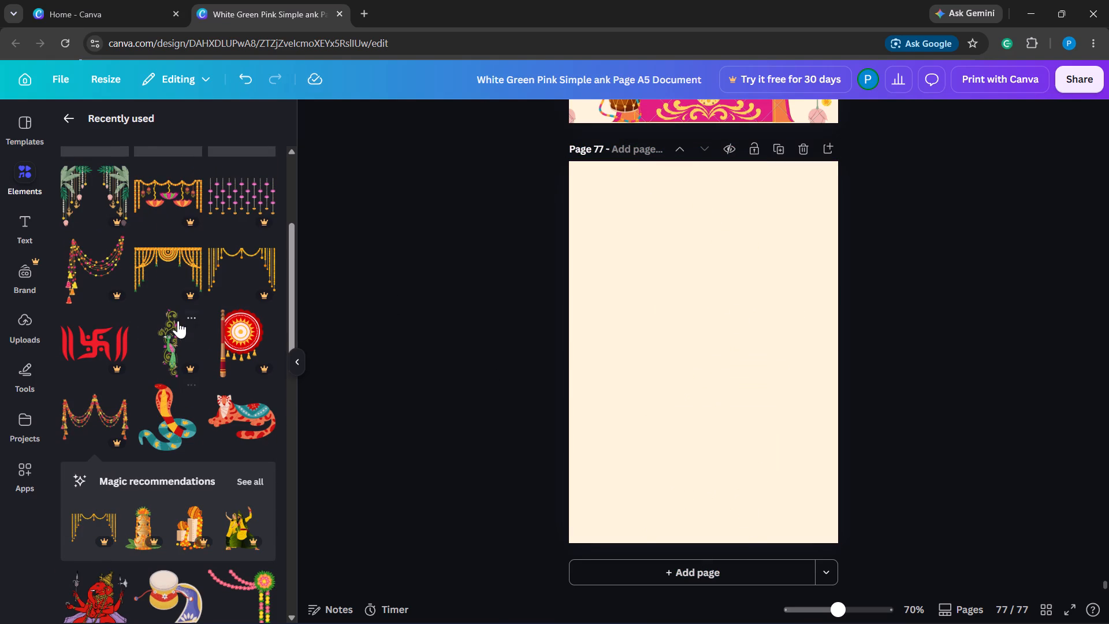
click(169, 256)
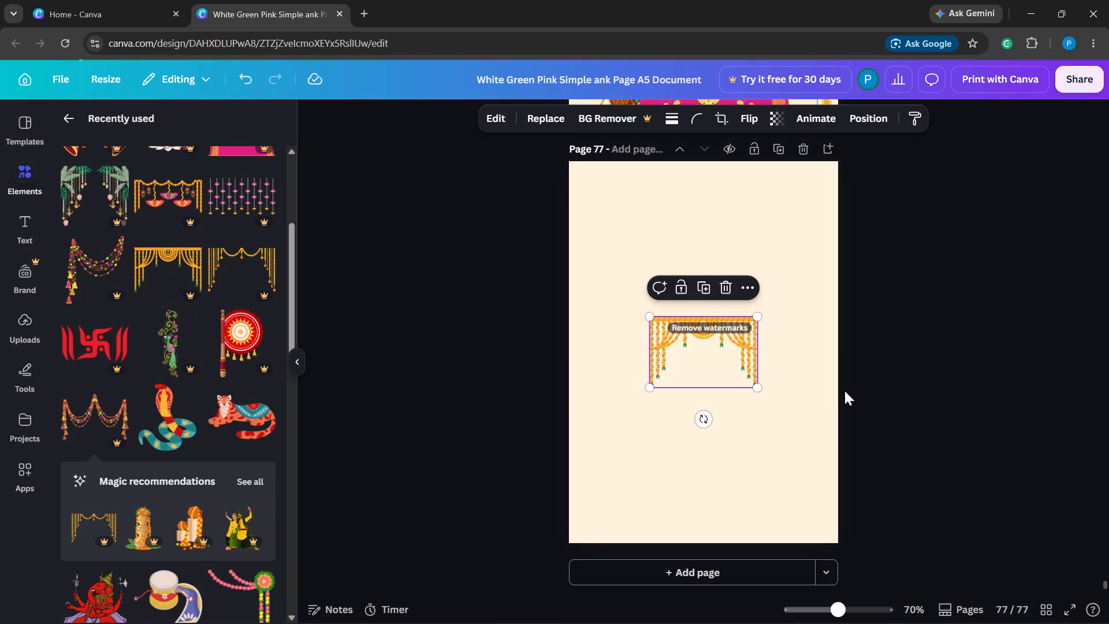
drag(663, 362, 583, 200)
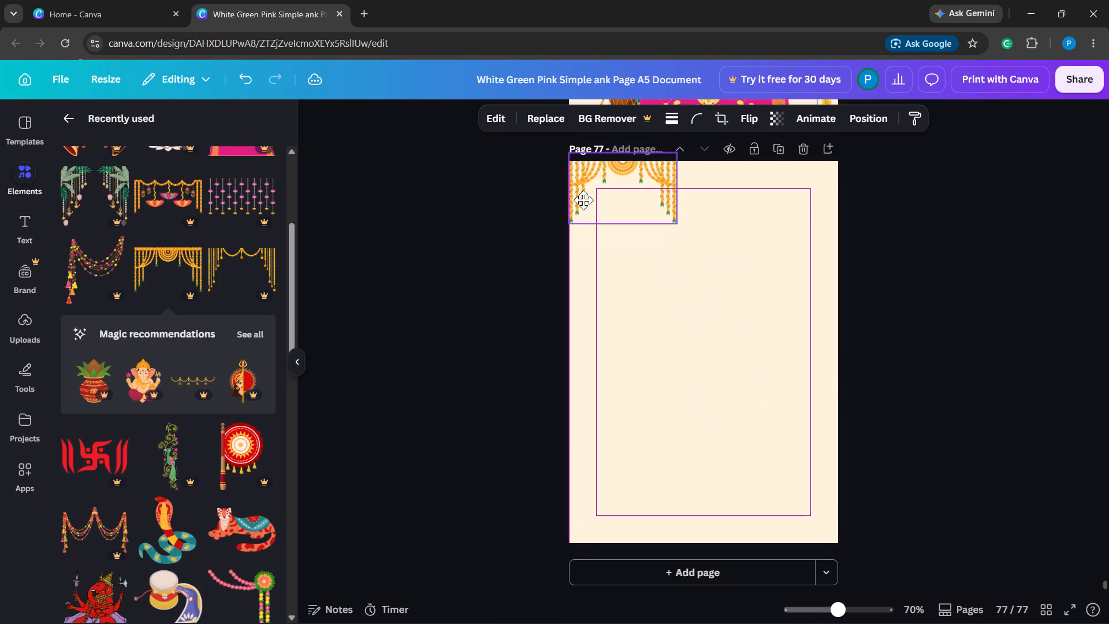
drag(583, 200, 585, 206)
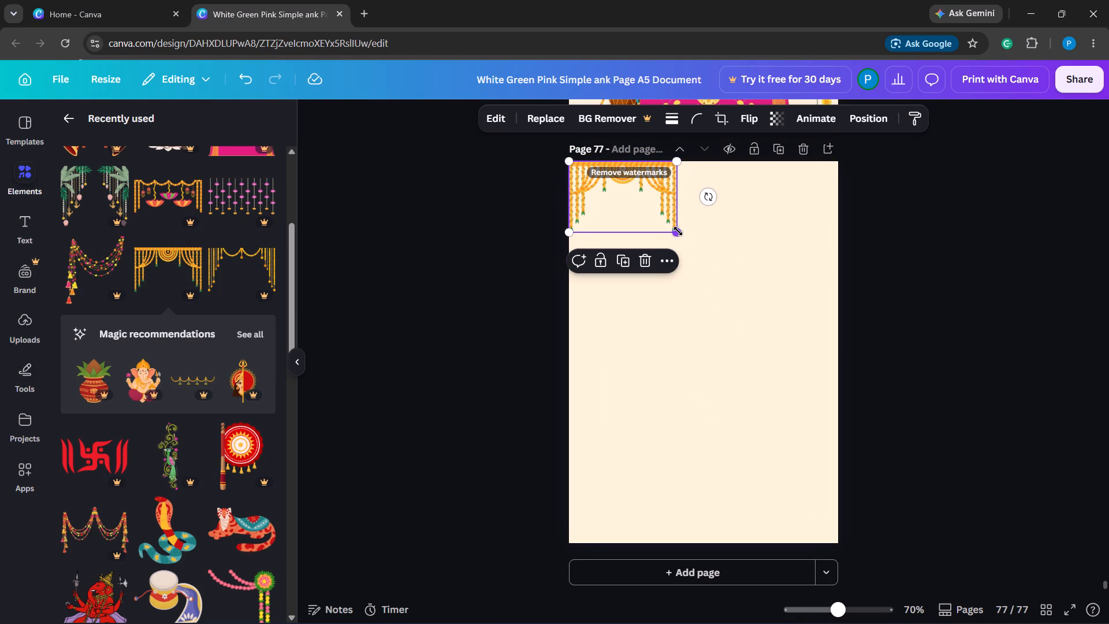
drag(678, 231, 827, 380)
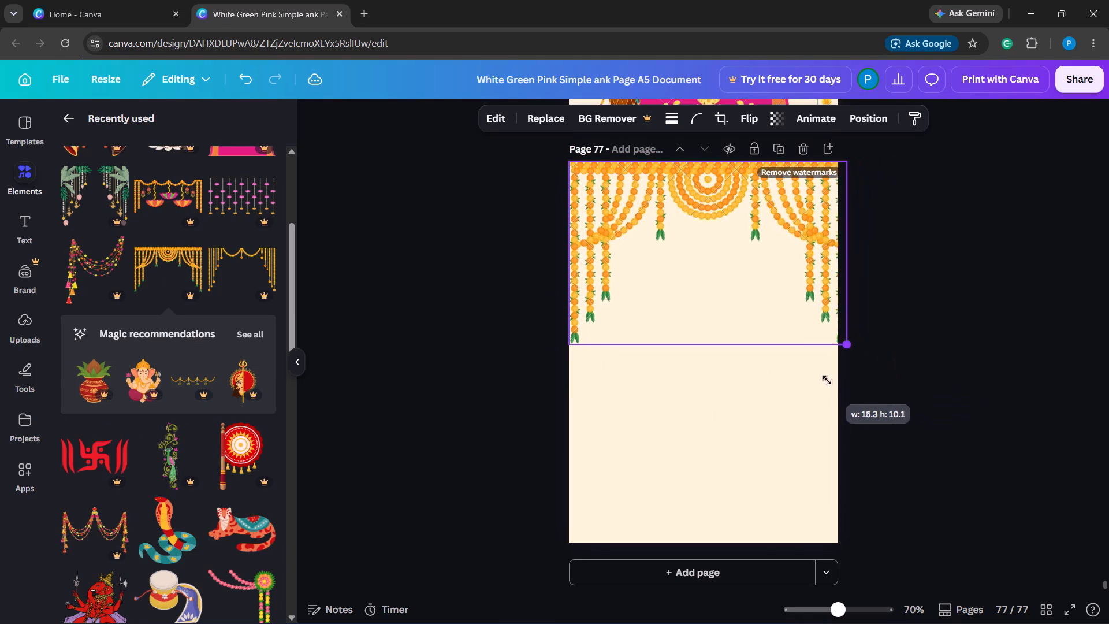
drag(827, 380, 806, 384)
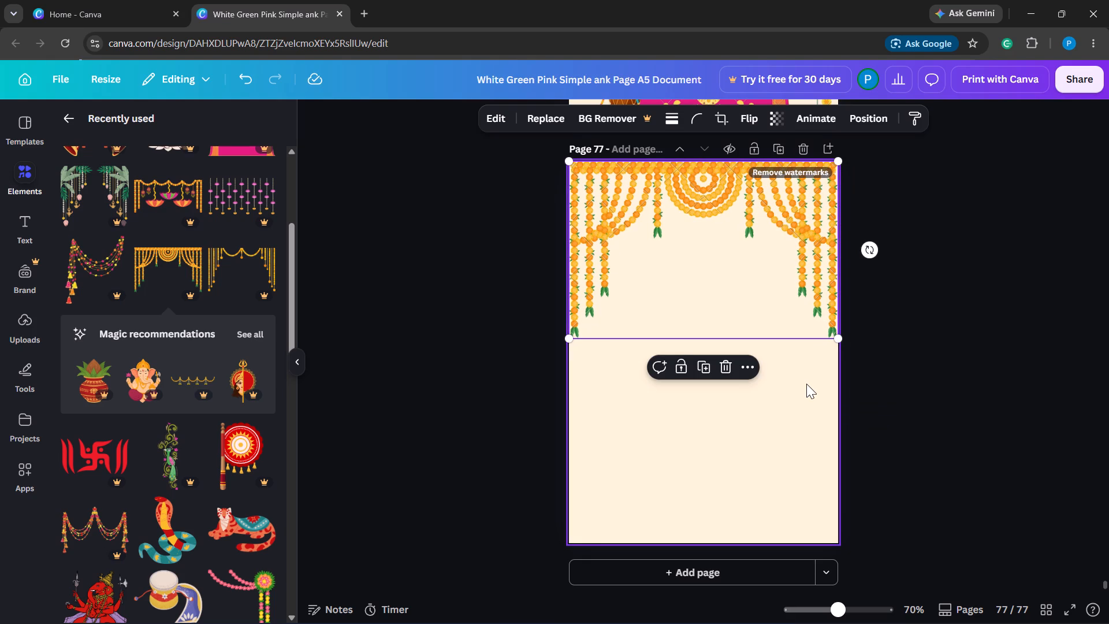
Add the garland with hanging umbrellas to page 77 and place it centred over the marigold curtain.
click(170, 203)
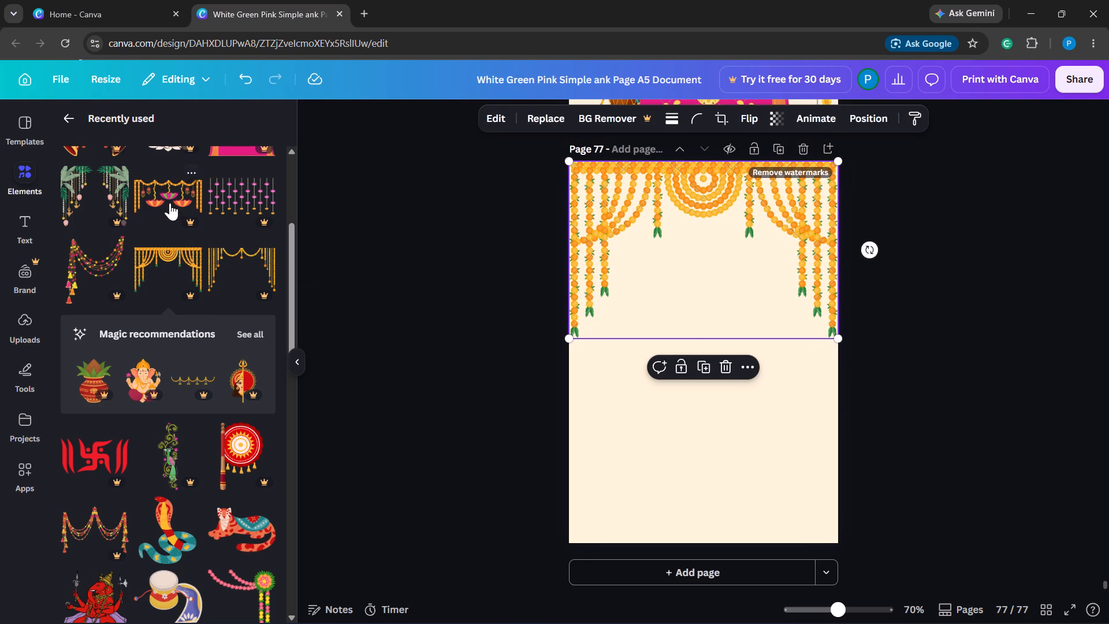
drag(691, 326, 693, 244)
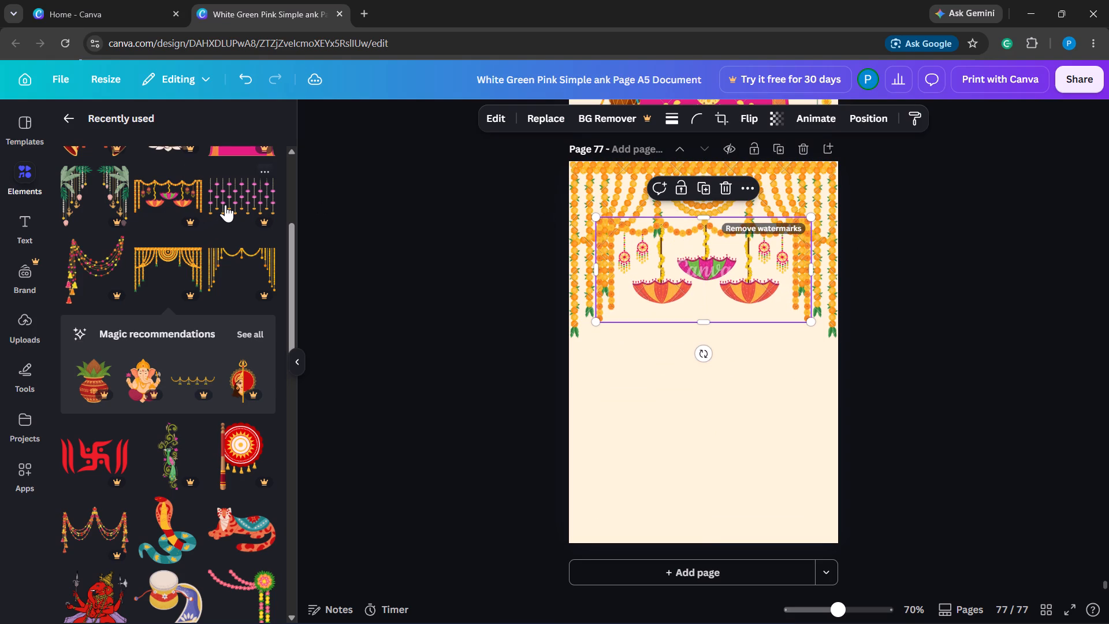
Add the hanging pink lotus strings to the middle of page 77, below the umbrellas.
click(225, 205)
click(712, 400)
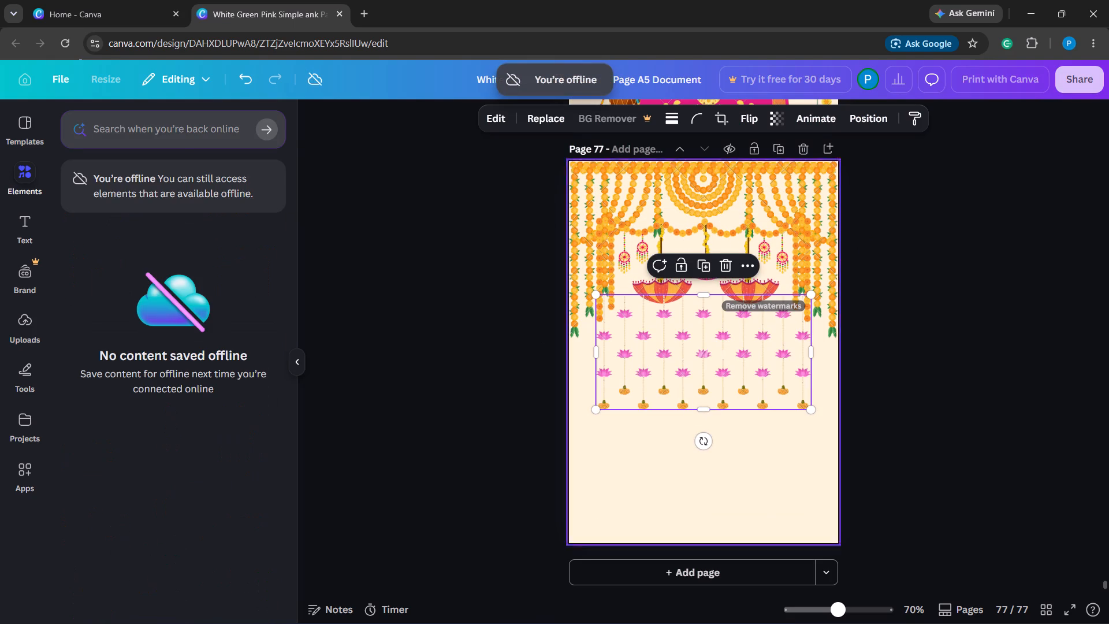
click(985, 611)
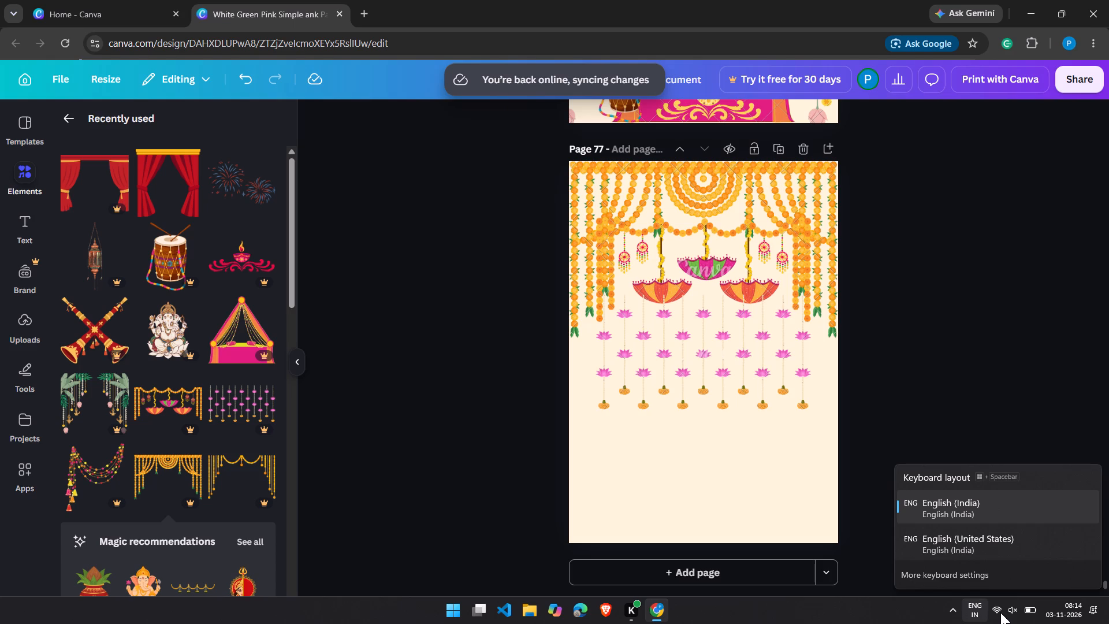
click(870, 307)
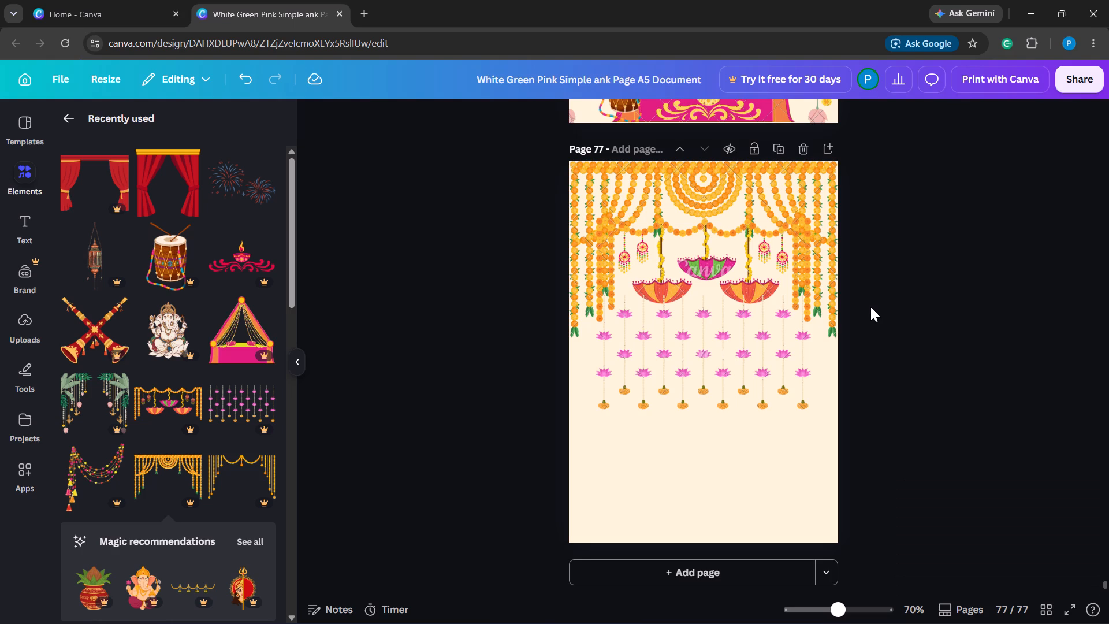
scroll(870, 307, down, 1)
Enlarge the lotus strings past the page's right edge to fill the area below the umbrellas, aligned to the bottom edge.
click(738, 323)
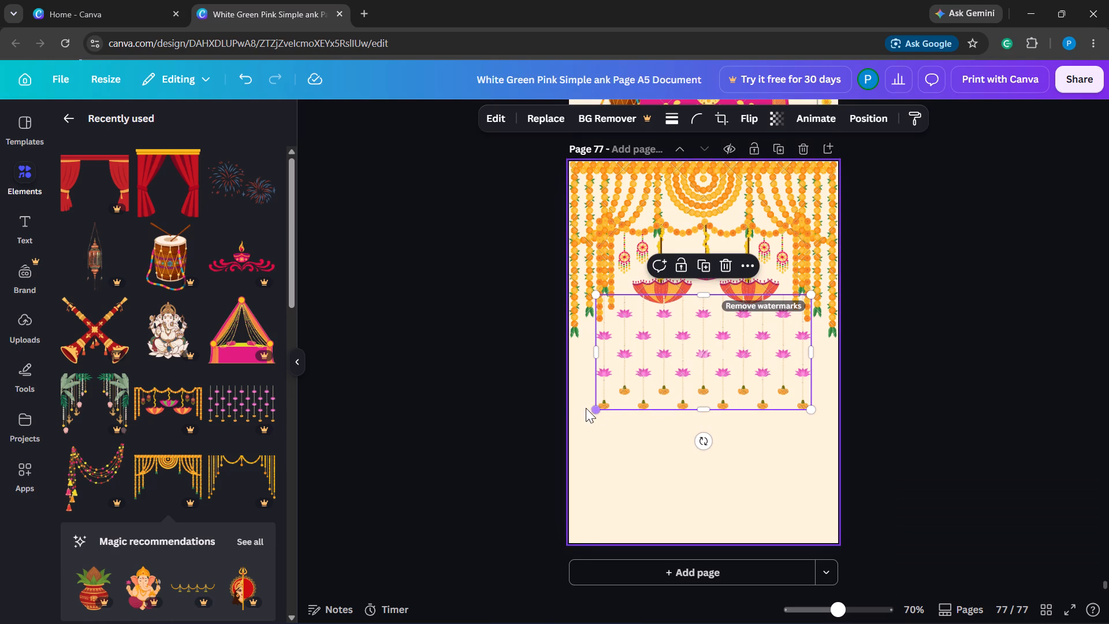
drag(594, 408, 571, 427)
drag(664, 404, 663, 431)
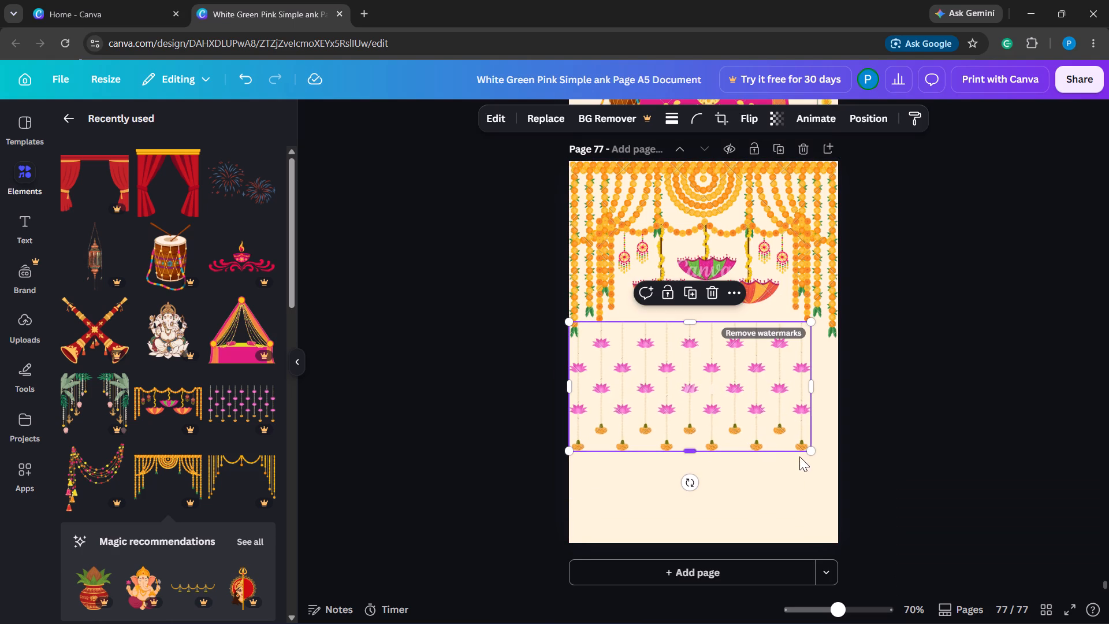
drag(808, 450, 989, 594)
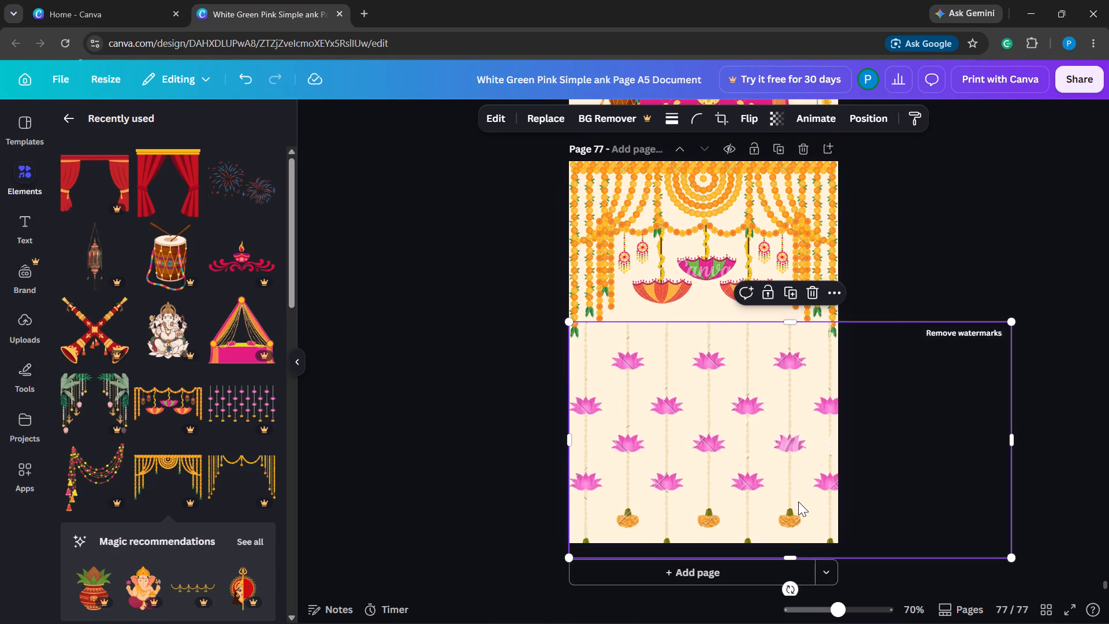
drag(797, 501, 795, 487)
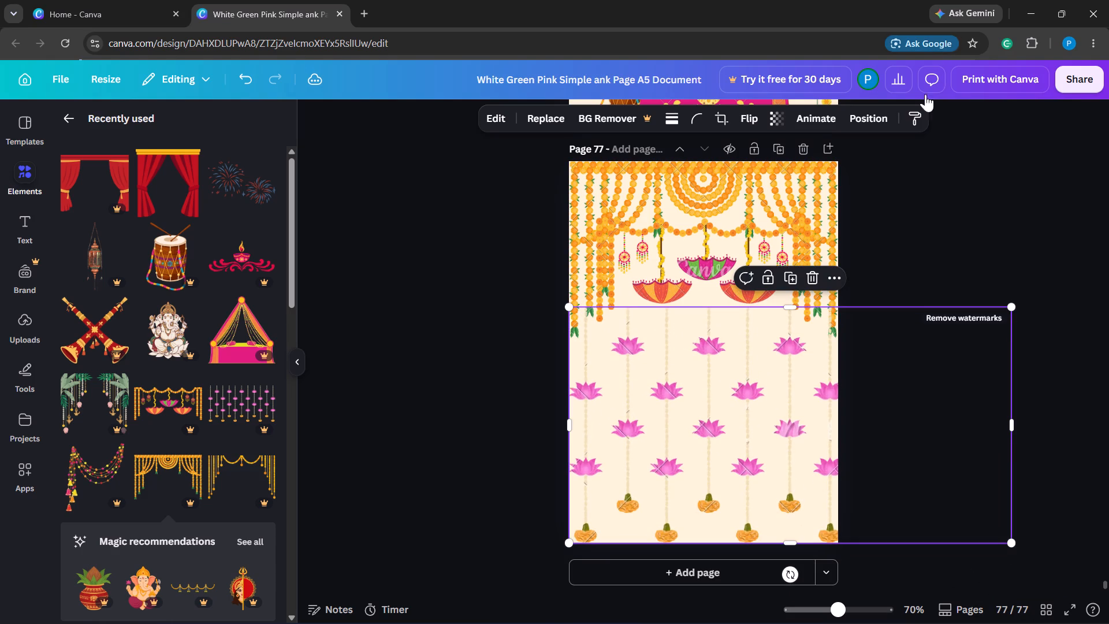
click(908, 172)
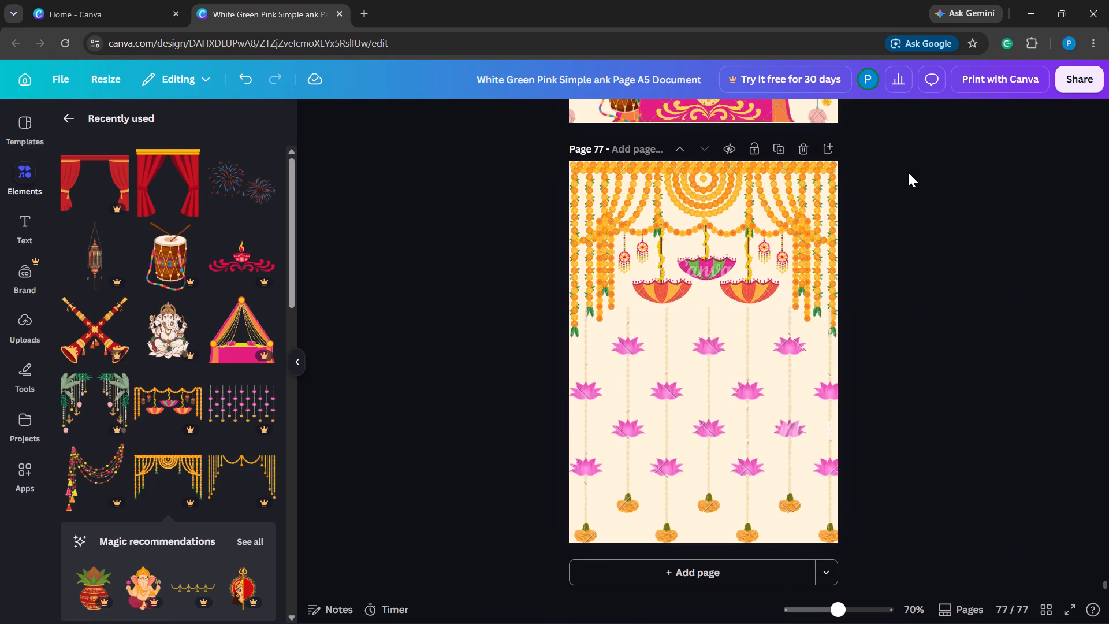
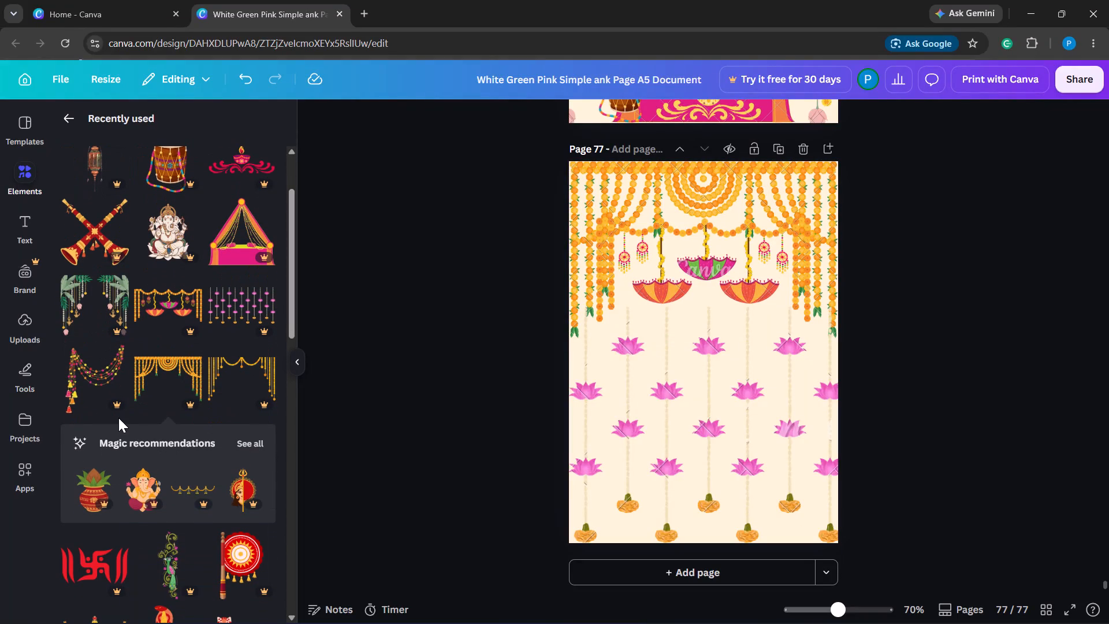
scroll(118, 418, down, 2)
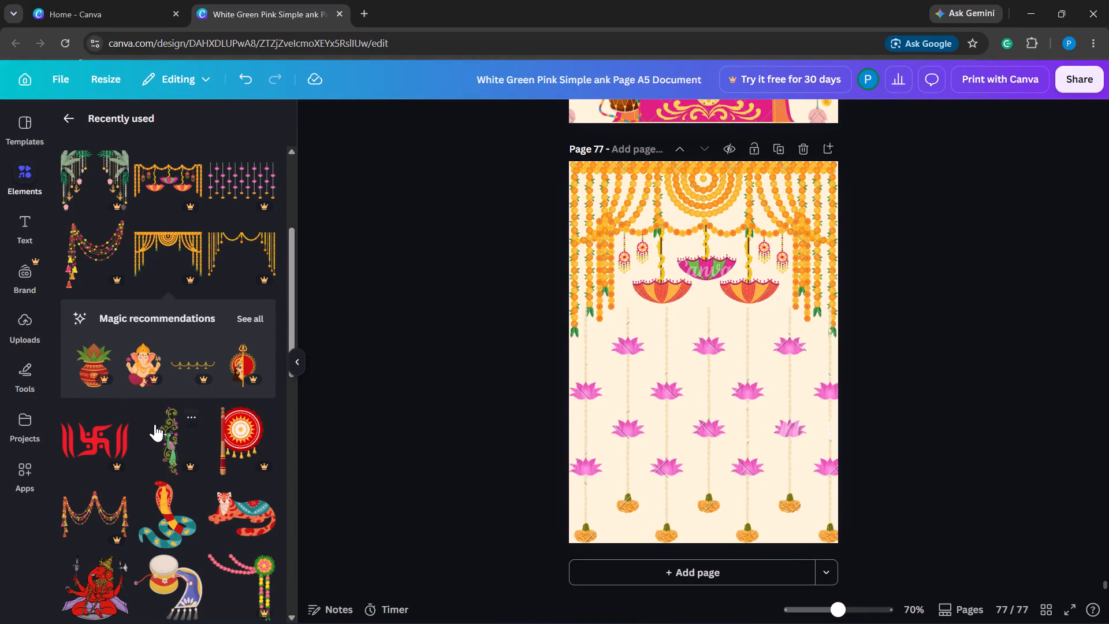
scroll(188, 337, down, 1)
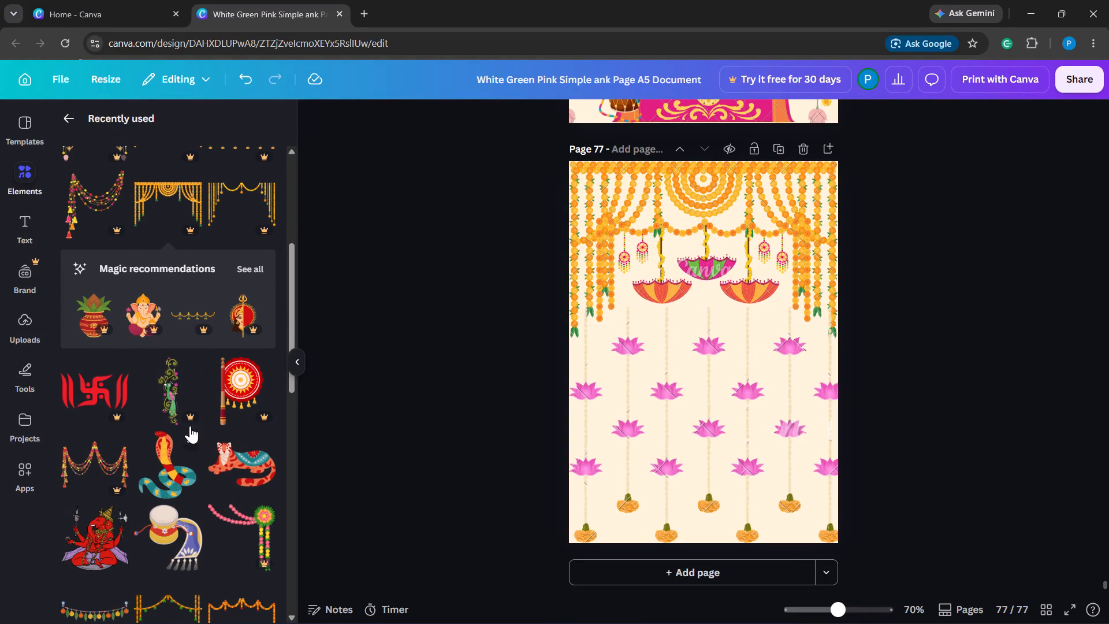
click(88, 403)
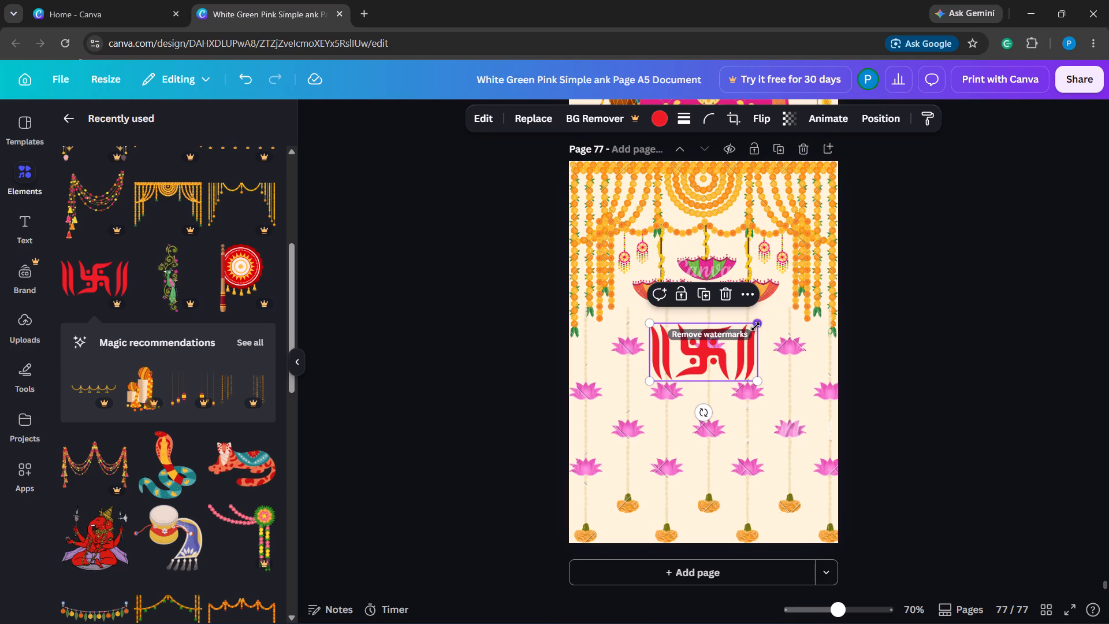
drag(756, 326, 733, 350)
click(695, 364)
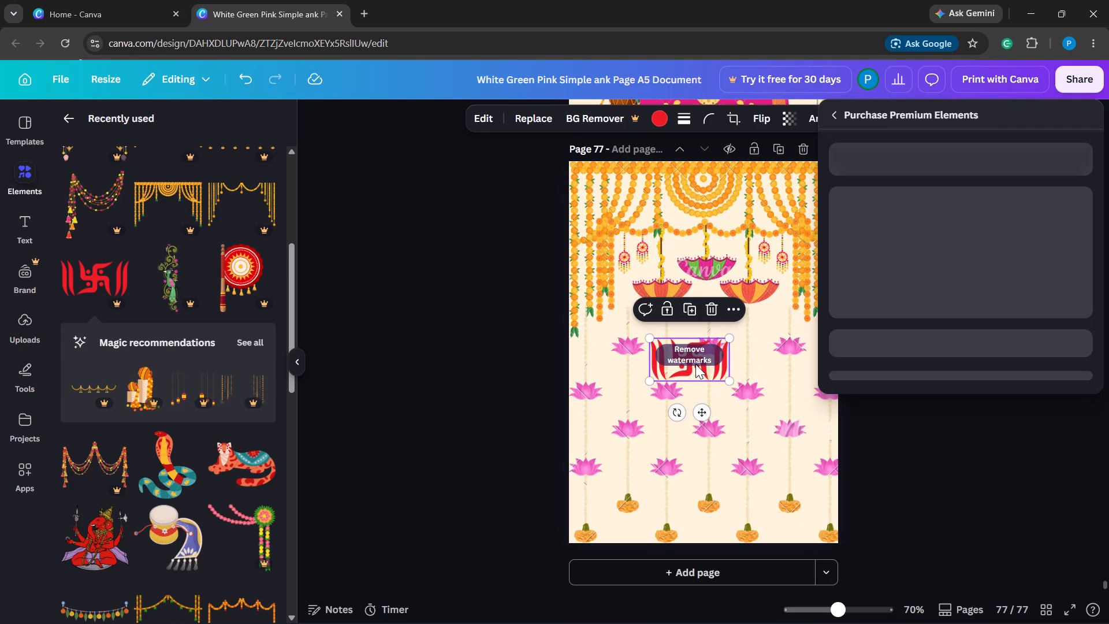
click(703, 411)
drag(703, 411, 714, 233)
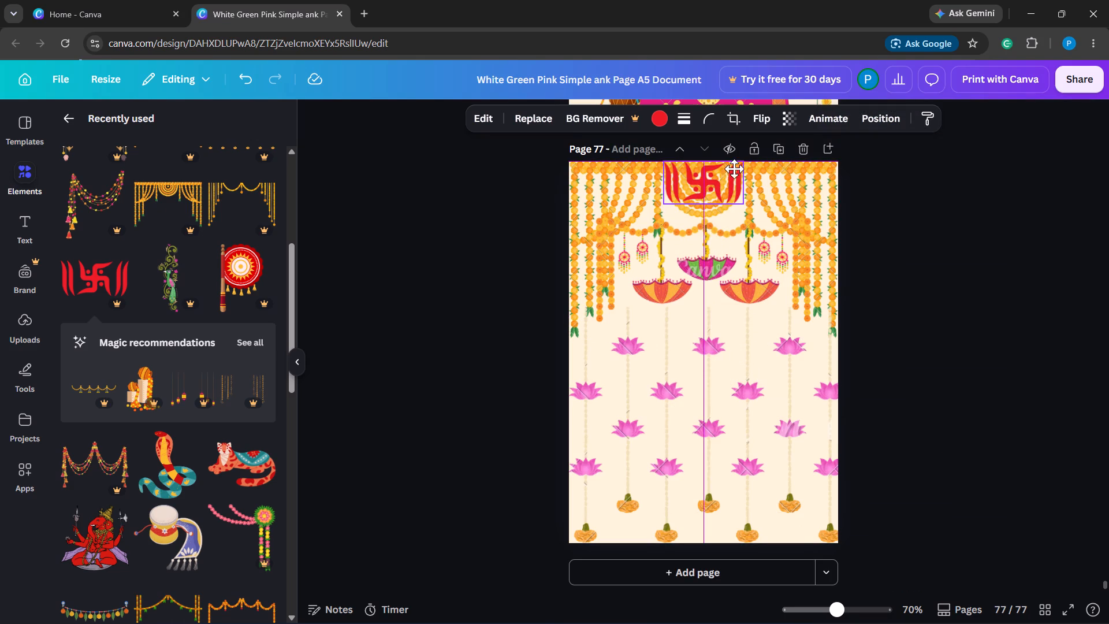
click(744, 207)
drag(744, 207, 721, 180)
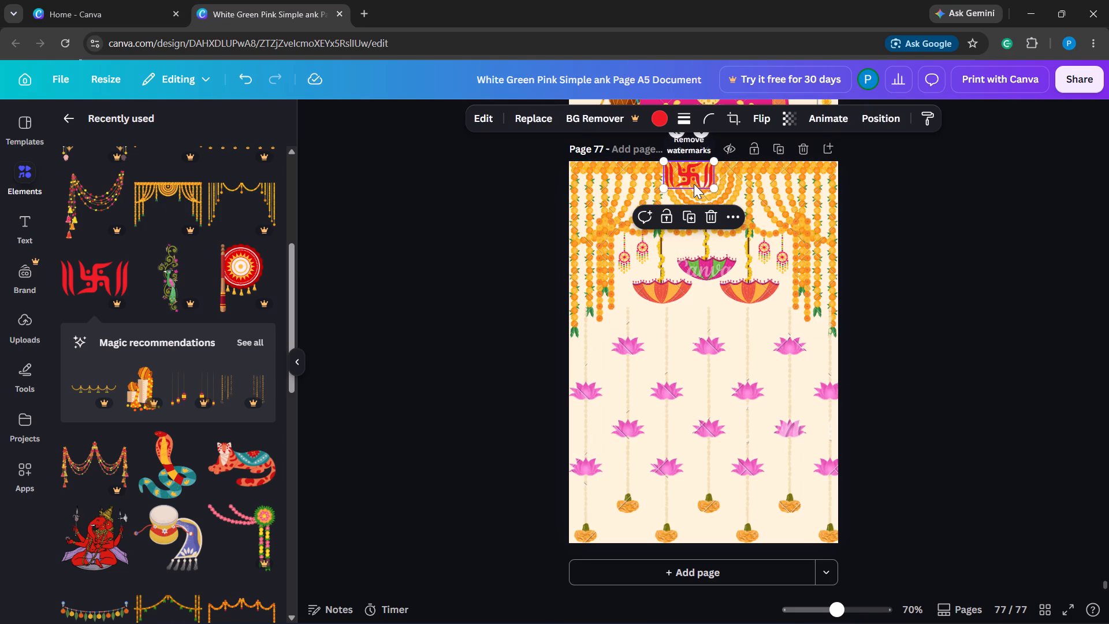
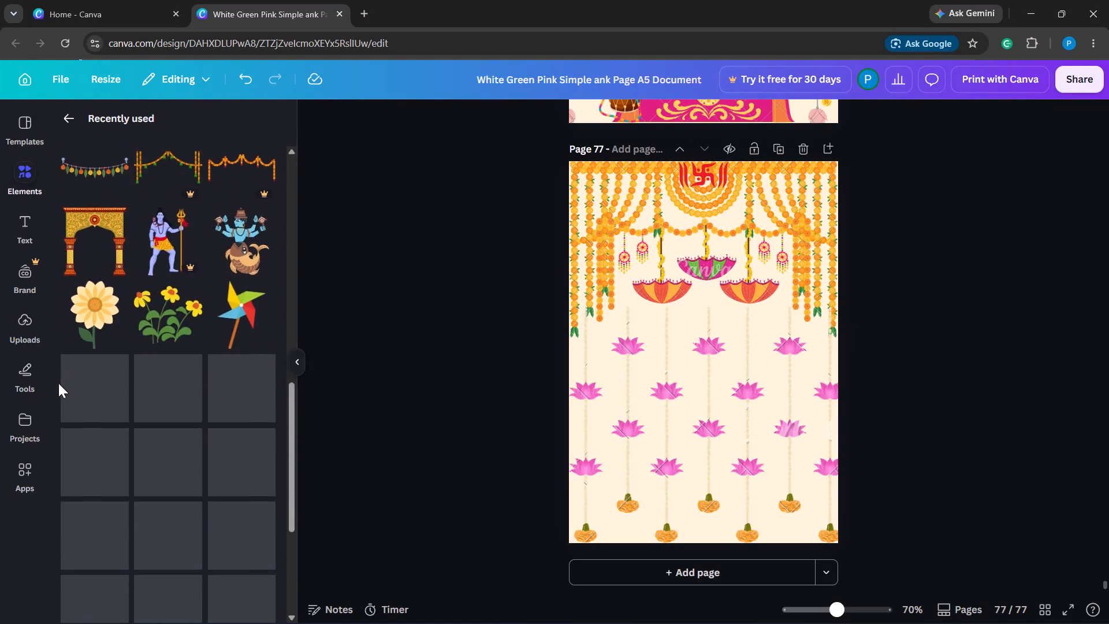
scroll(58, 383, down, 5)
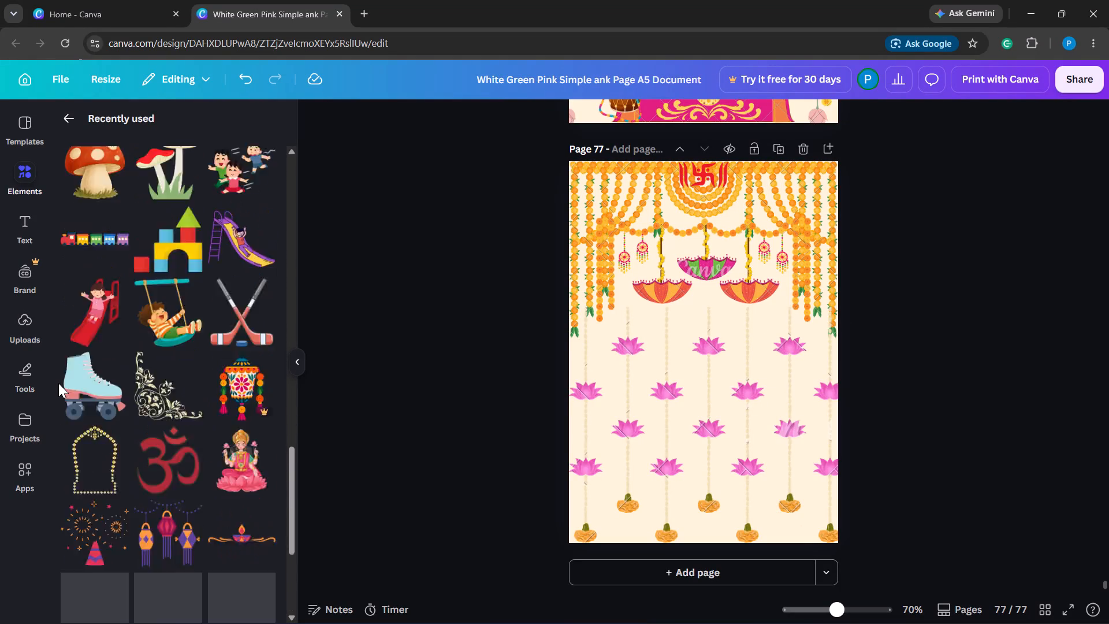
scroll(58, 383, down, 1)
scroll(147, 344, down, 1)
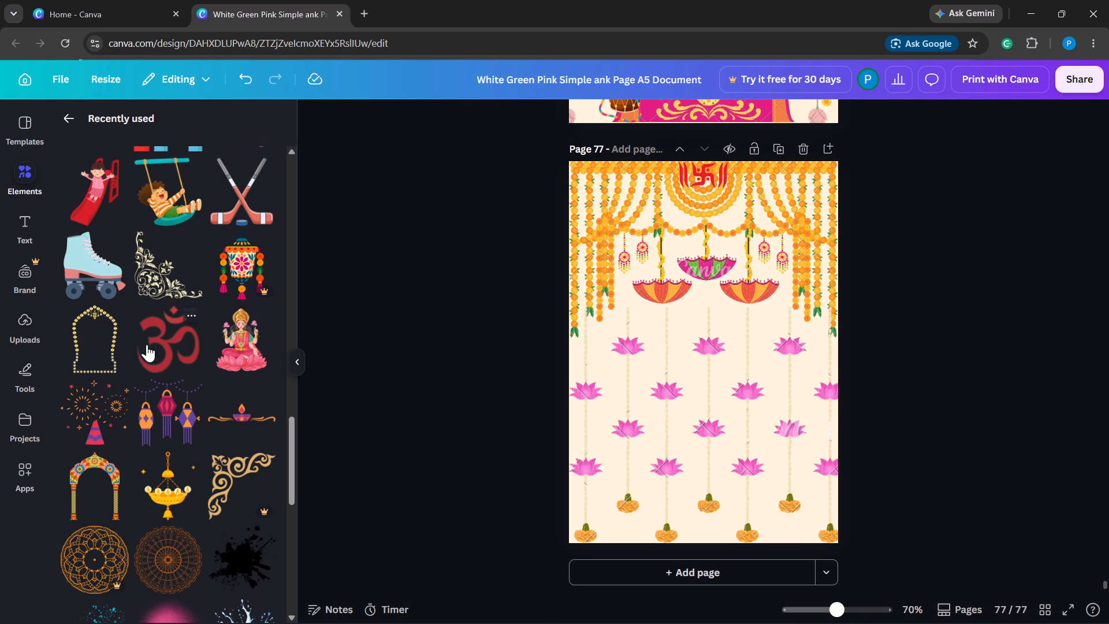
scroll(147, 344, down, 1)
click(233, 283)
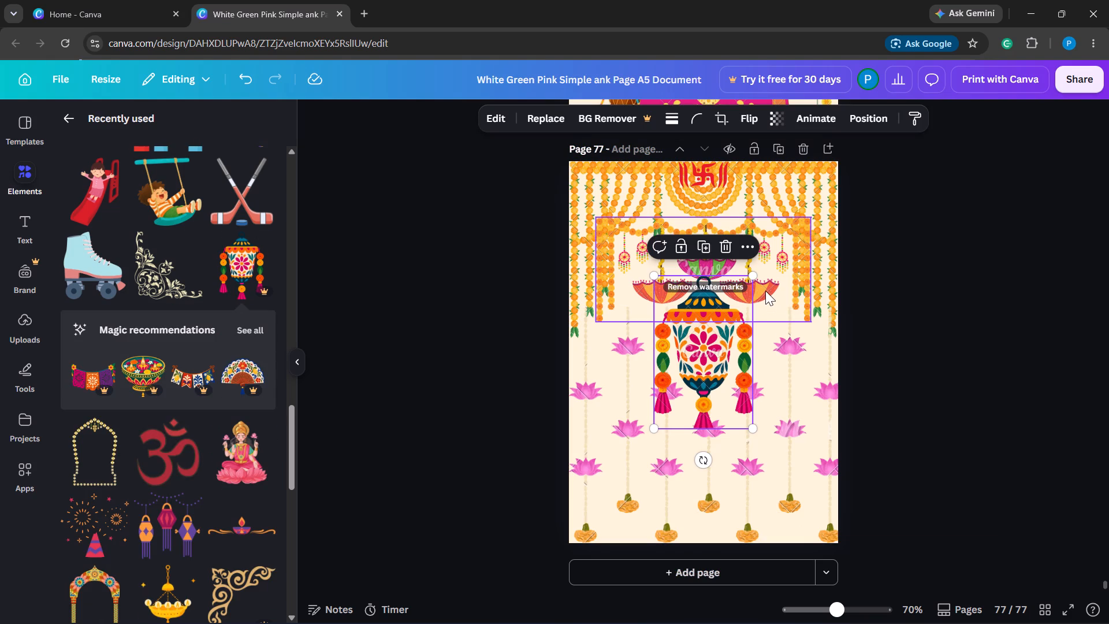
drag(750, 276, 696, 373)
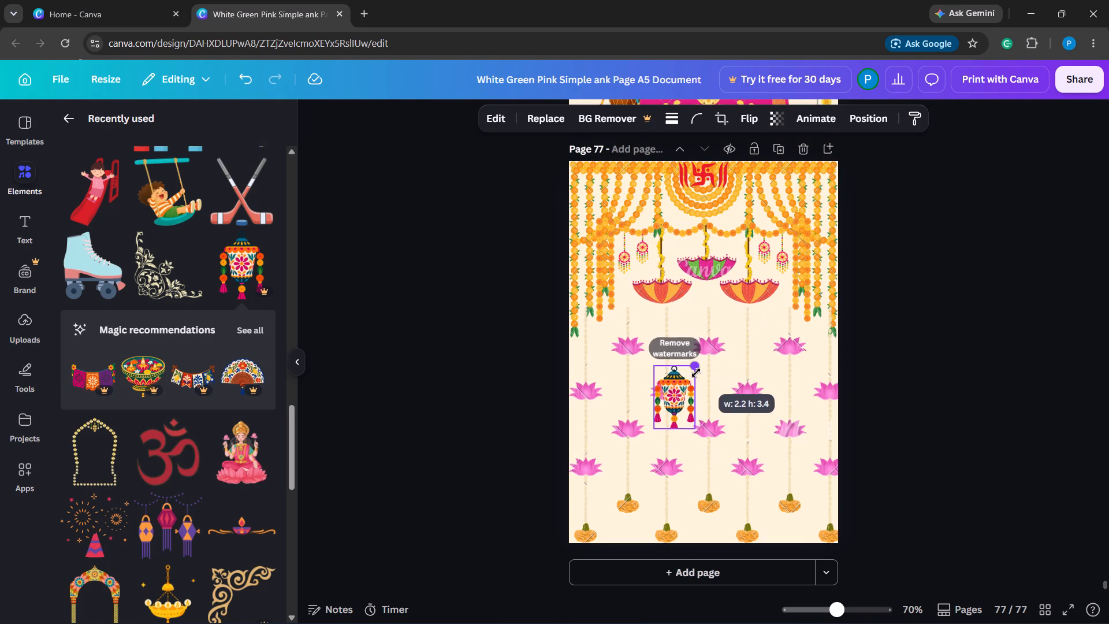
drag(696, 373, 695, 375)
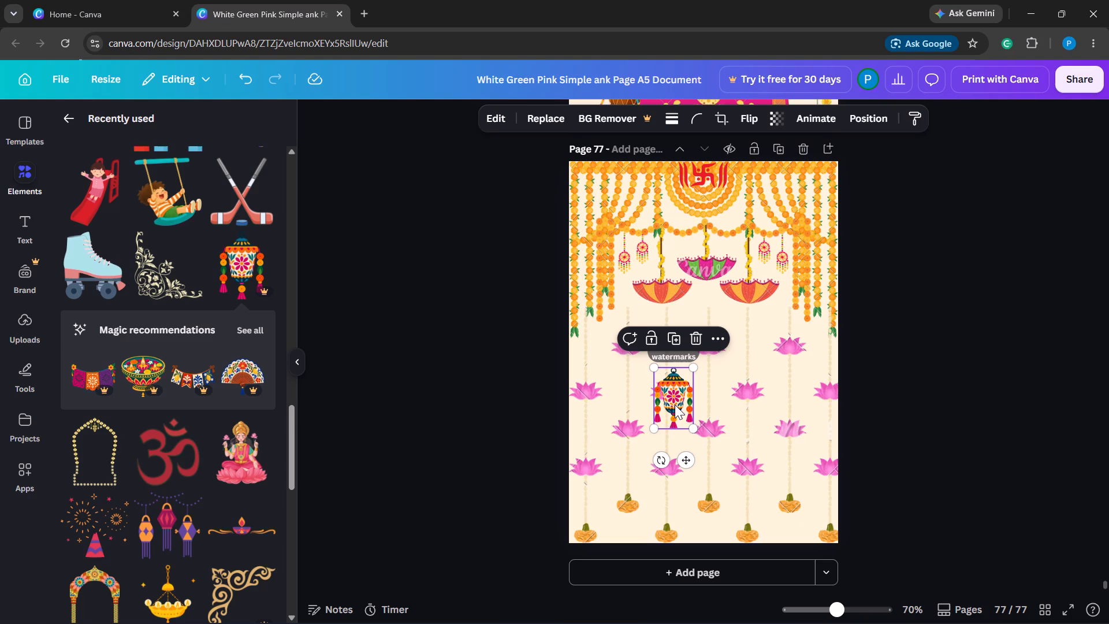
drag(675, 404, 610, 188)
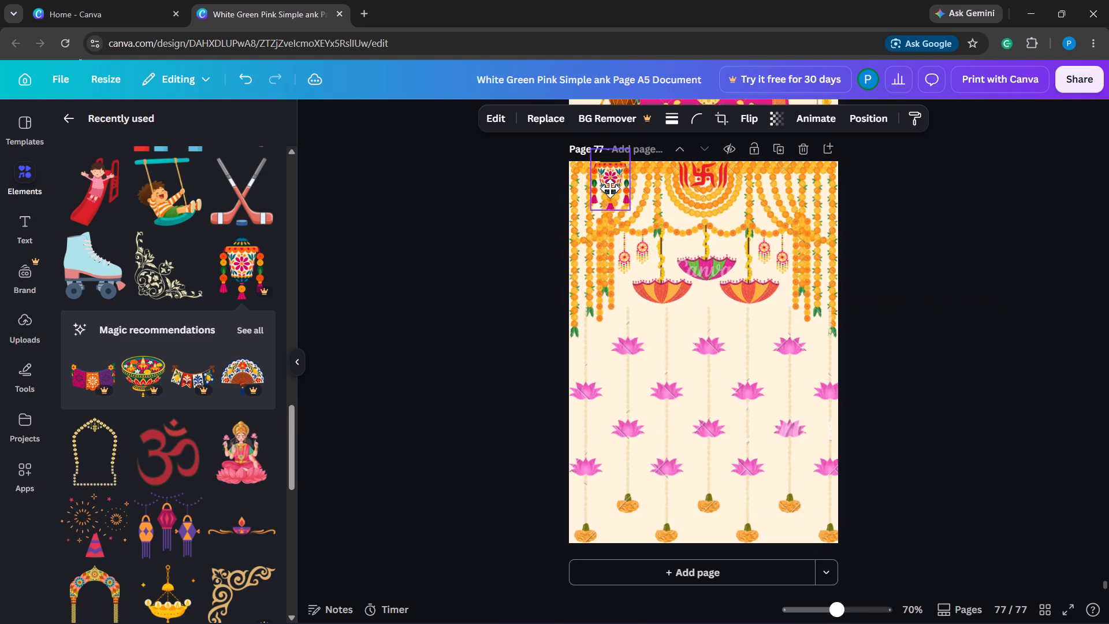
drag(610, 188, 599, 198)
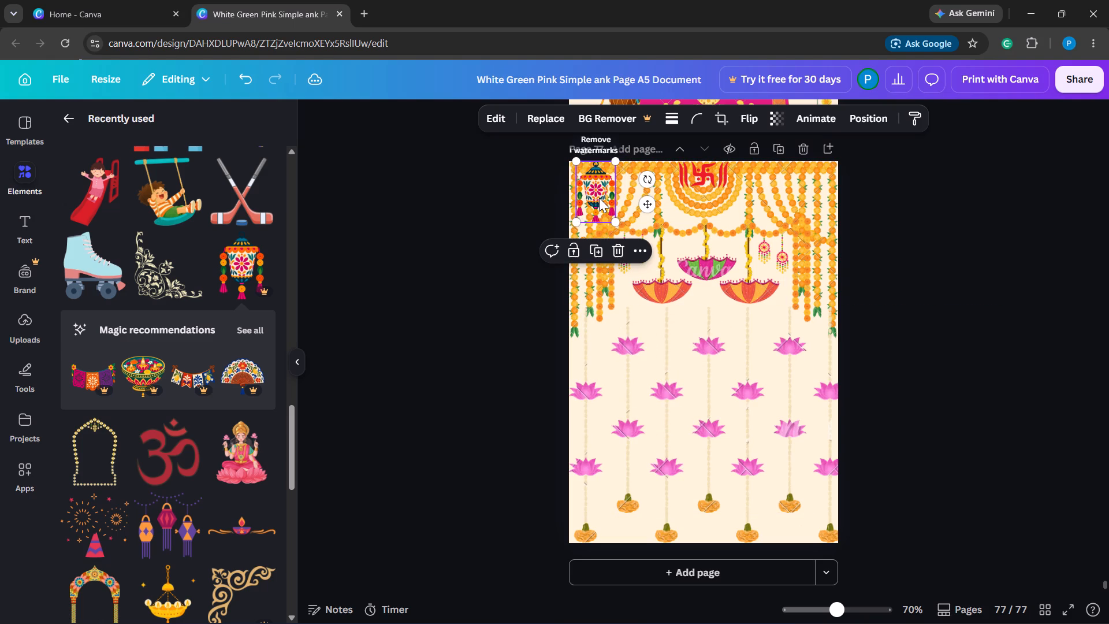
Add a second floral lantern of the same size in the page's top-right corner, mirroring the first.
click(233, 256)
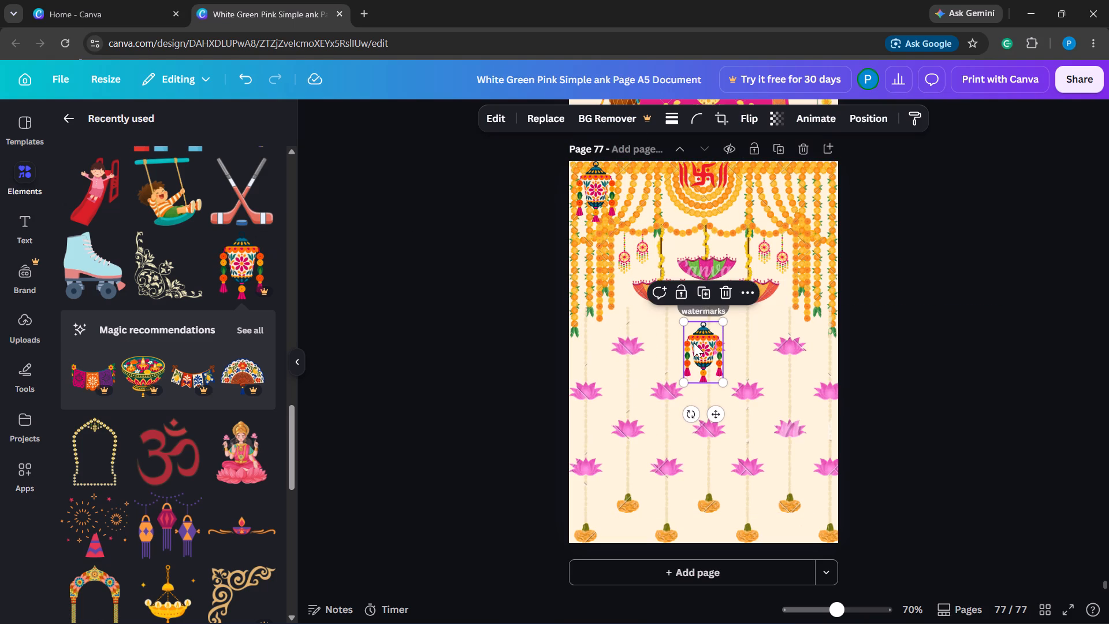
drag(694, 343, 802, 184)
click(365, 320)
From the floral lantern's full recommendations, add the flower garland with two hanging lanterns, shrunk small into the page's bottom-left corner.
click(258, 325)
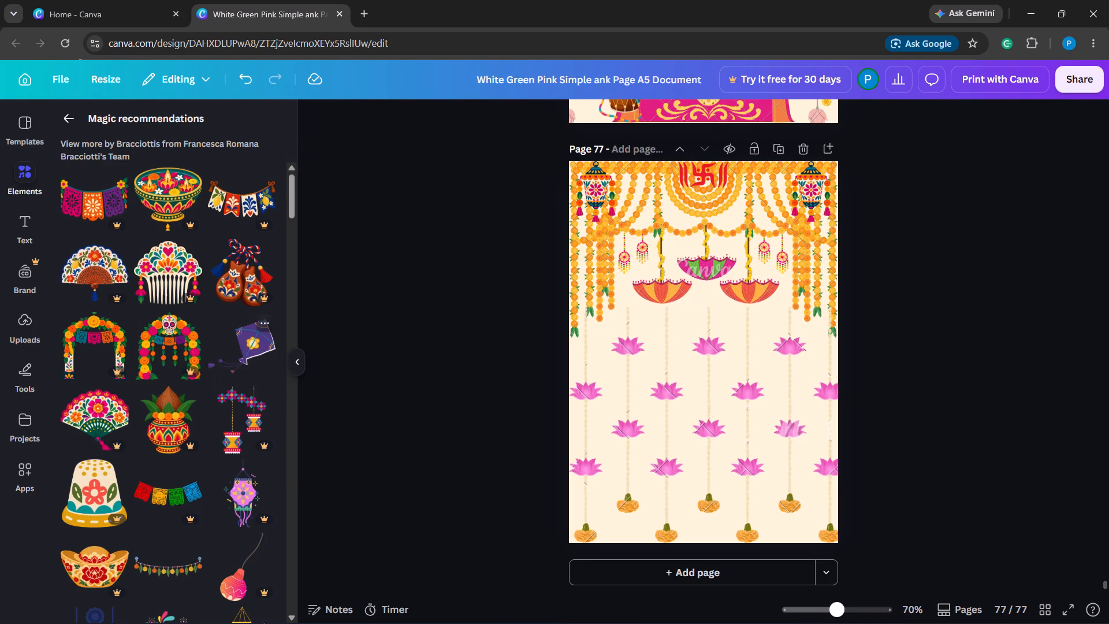
scroll(306, 458, down, 1)
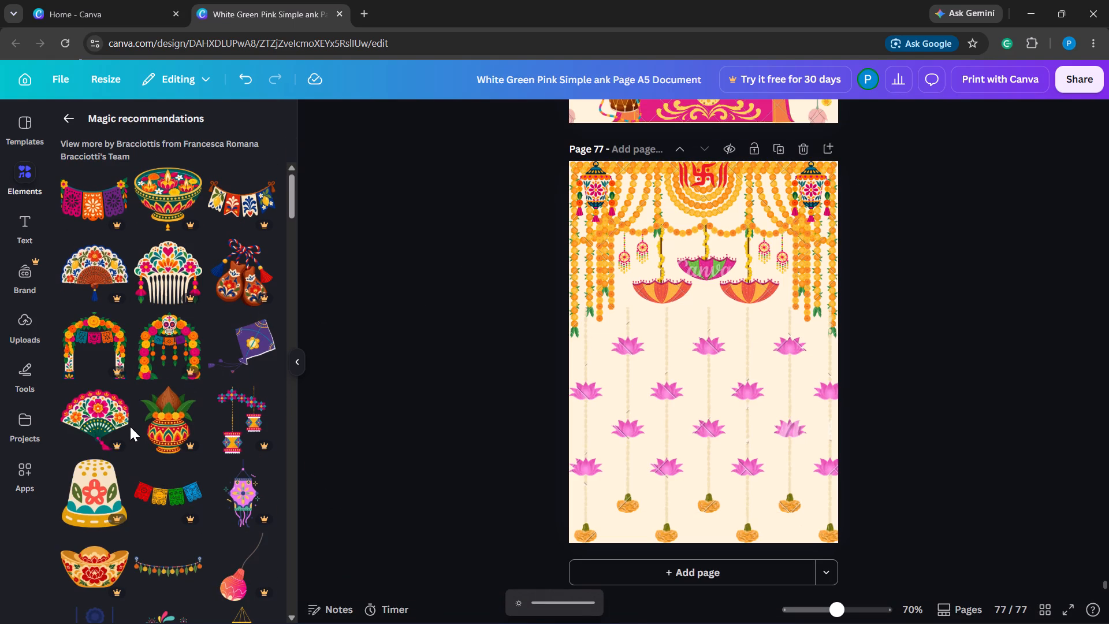
click(224, 419)
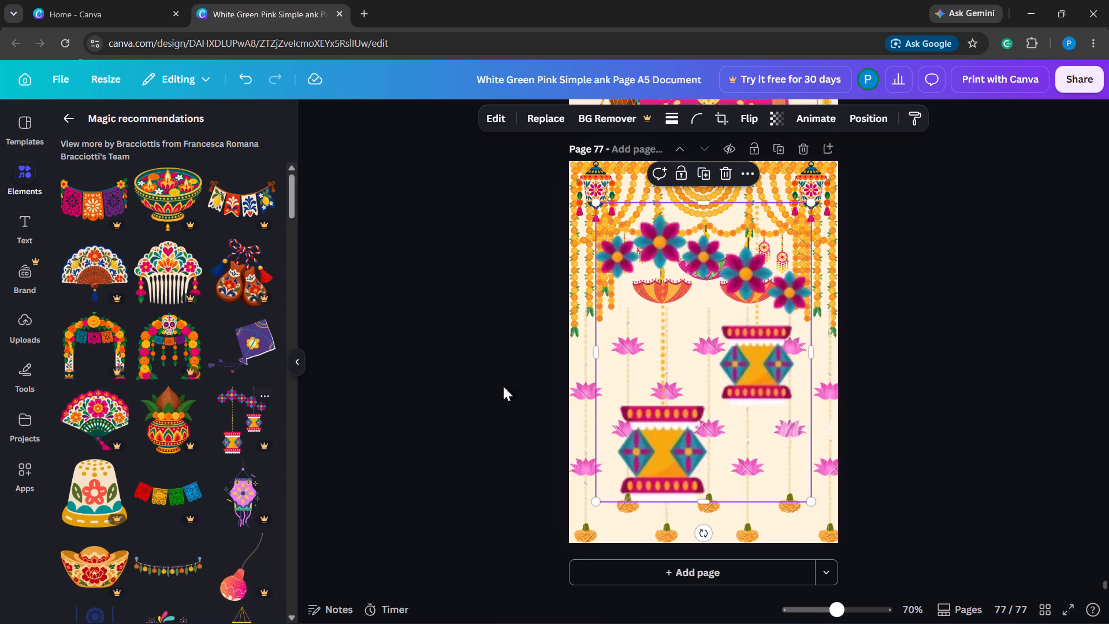
drag(696, 420, 703, 365)
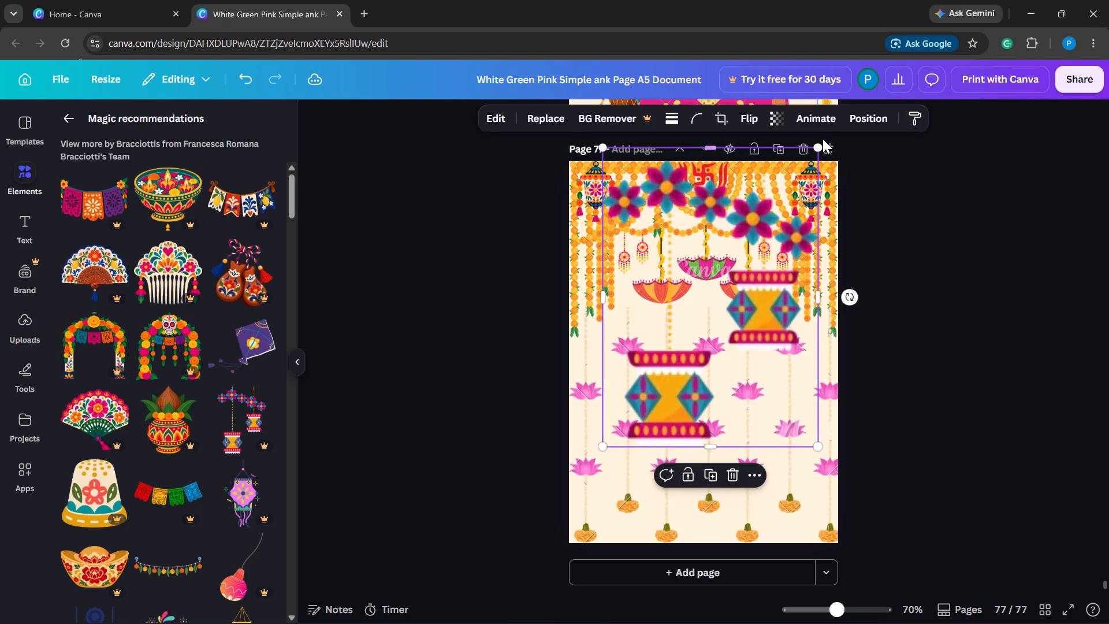
drag(821, 148, 718, 346)
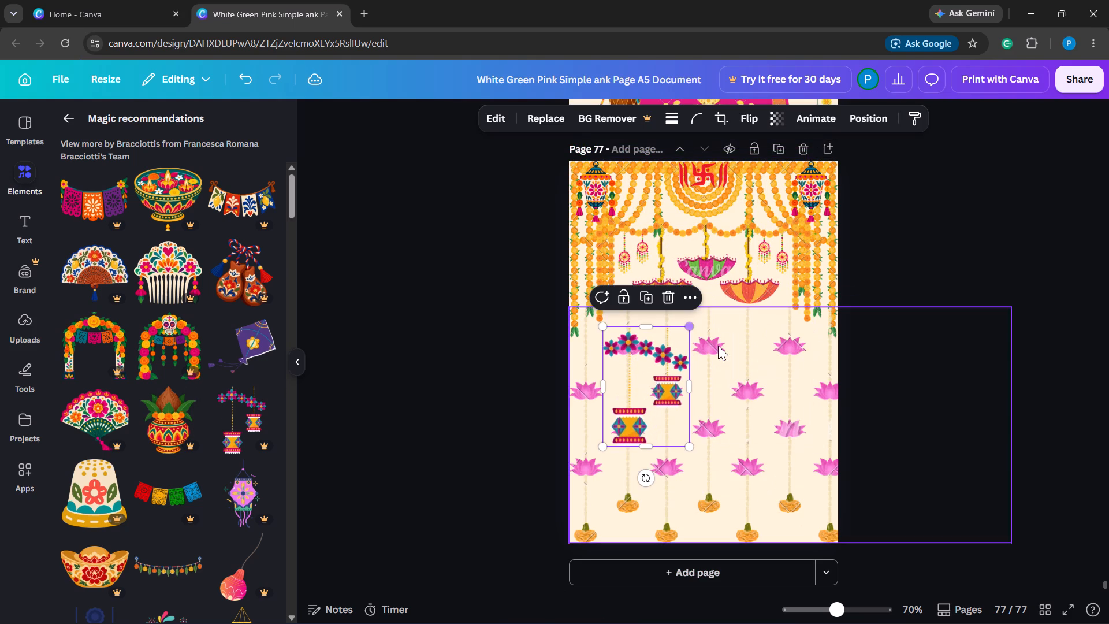
drag(650, 381, 617, 487)
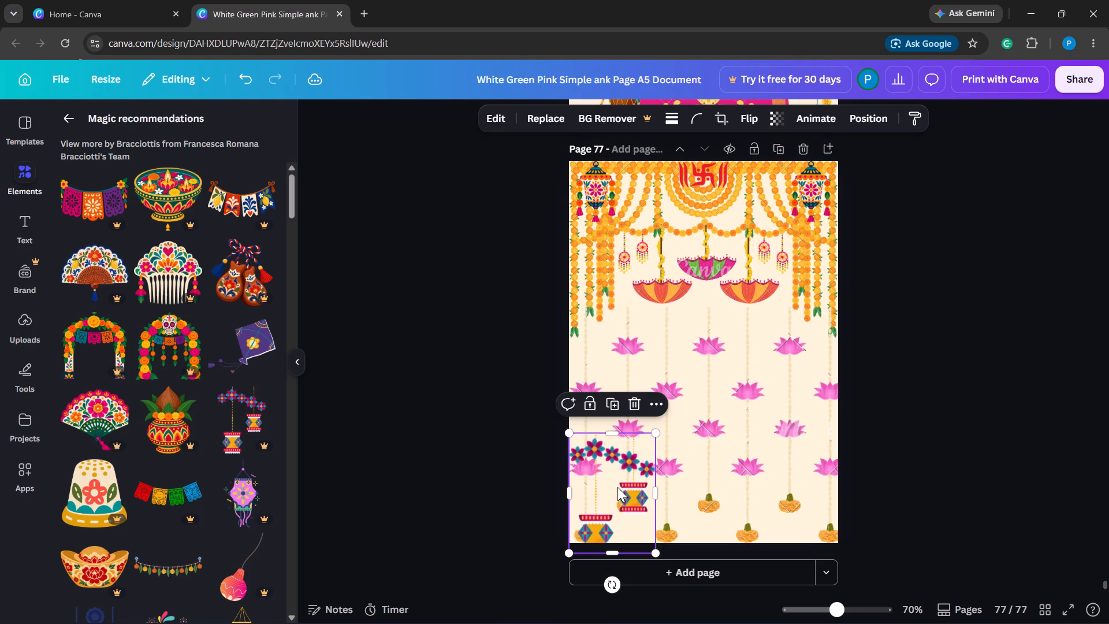
drag(654, 434, 628, 499)
drag(605, 504, 605, 492)
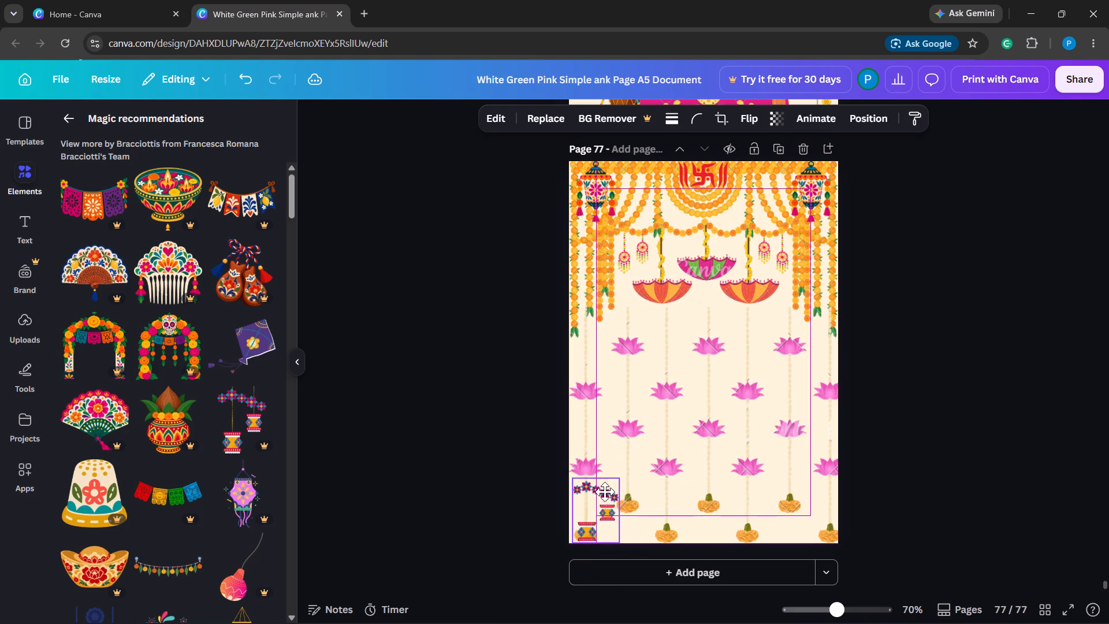
drag(605, 492, 603, 492)
click(342, 479)
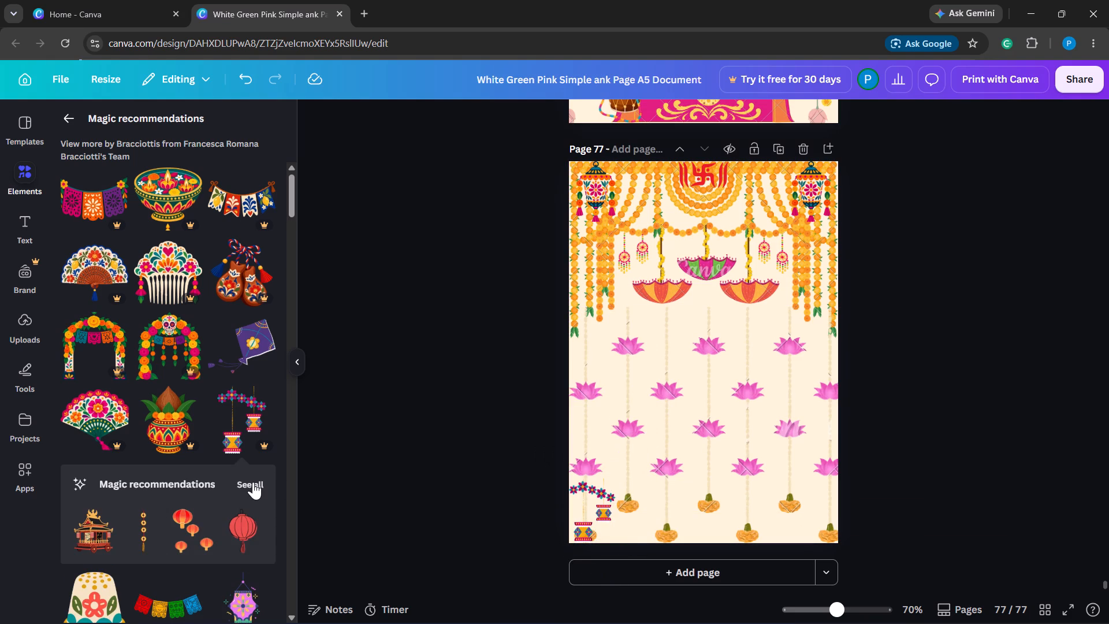
Look through the full recommendations for the flower garland with hanging lanterns for further decorations, and return to the recently used elements.
click(253, 482)
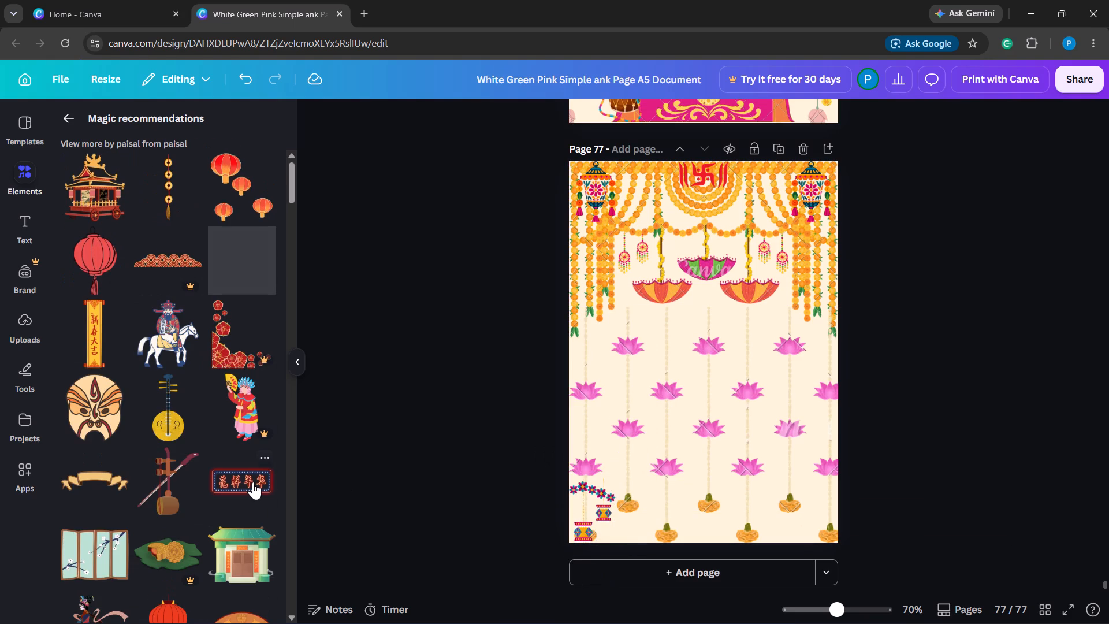
scroll(253, 482, down, 1)
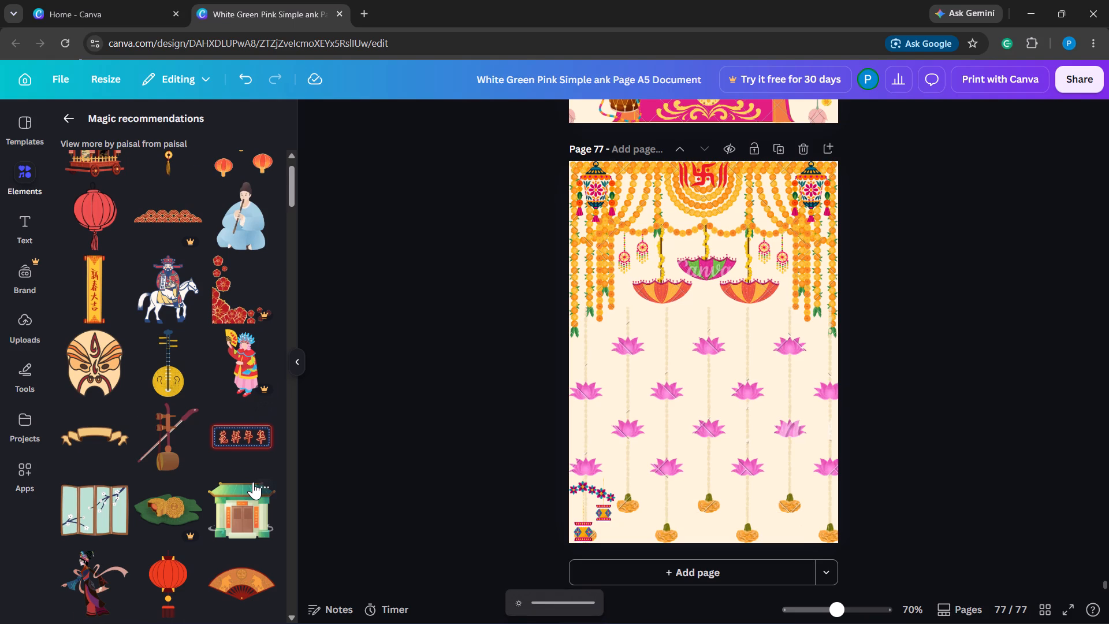
scroll(253, 482, down, 4)
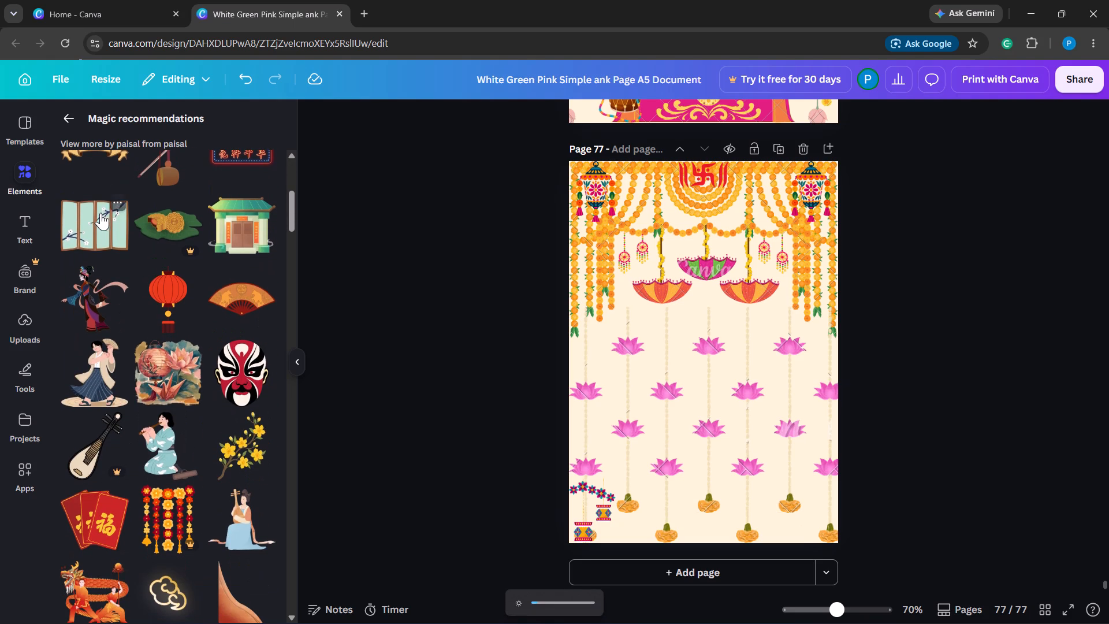
scroll(154, 555, down, 1)
scroll(169, 472, down, 3)
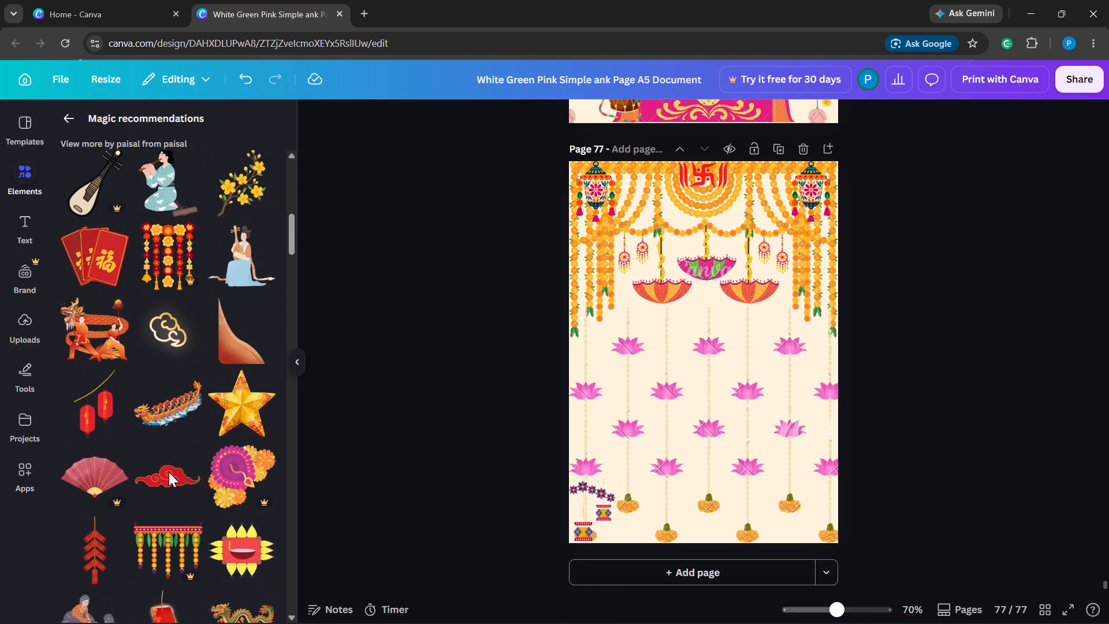
click(68, 120)
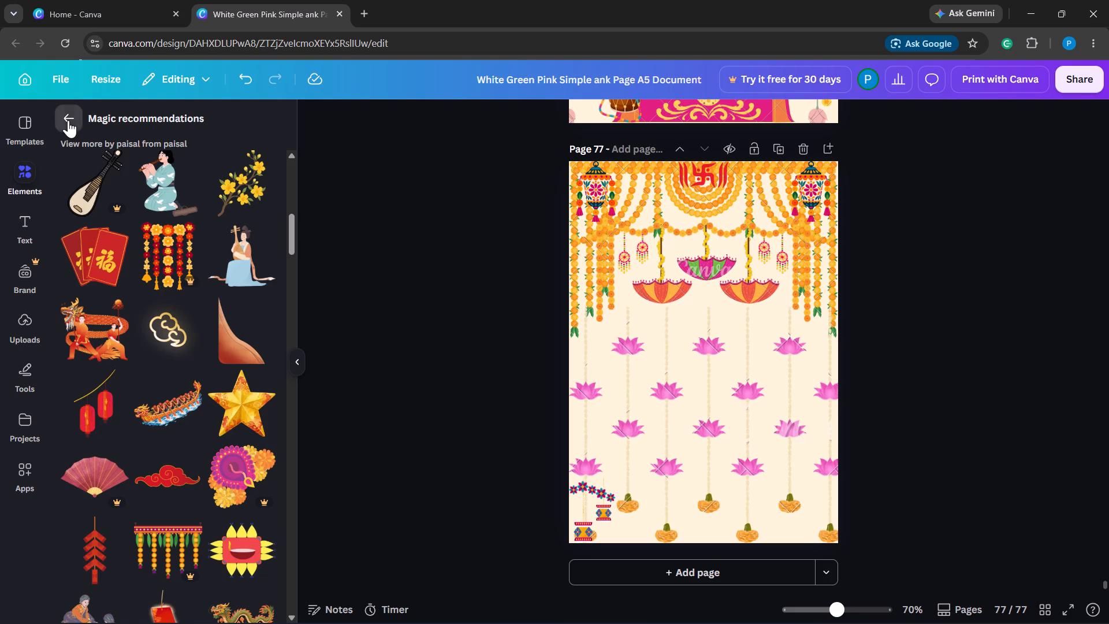
Add the trio of purple, pink and orange hanging lanterns, shrunk, over the left marigold strands just below the floral lantern.
scroll(142, 372, down, 1)
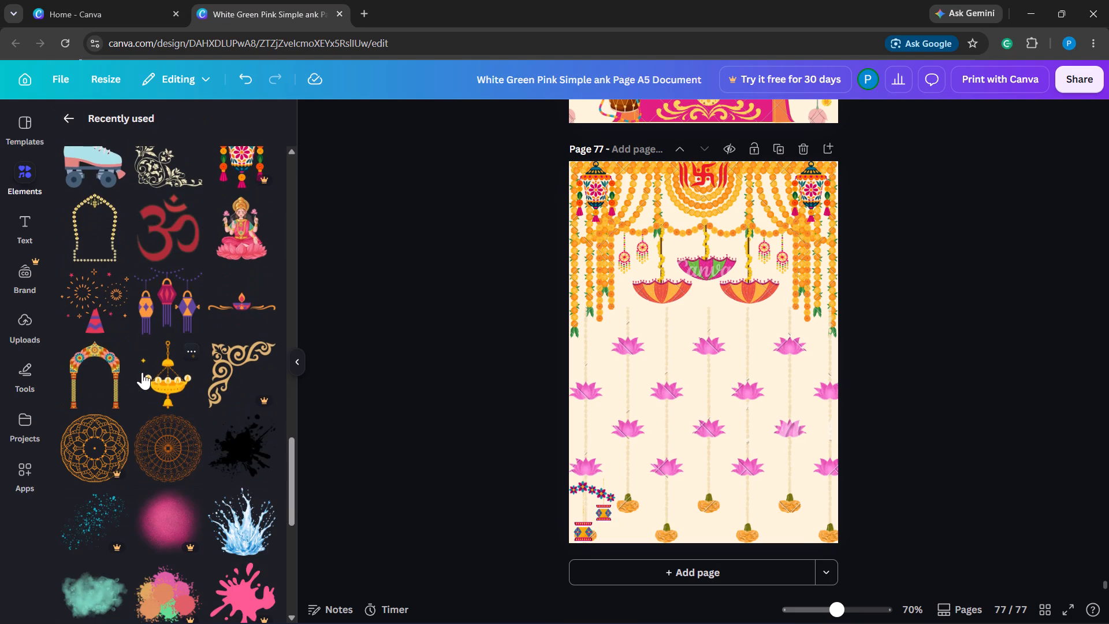
click(148, 308)
drag(718, 351, 716, 296)
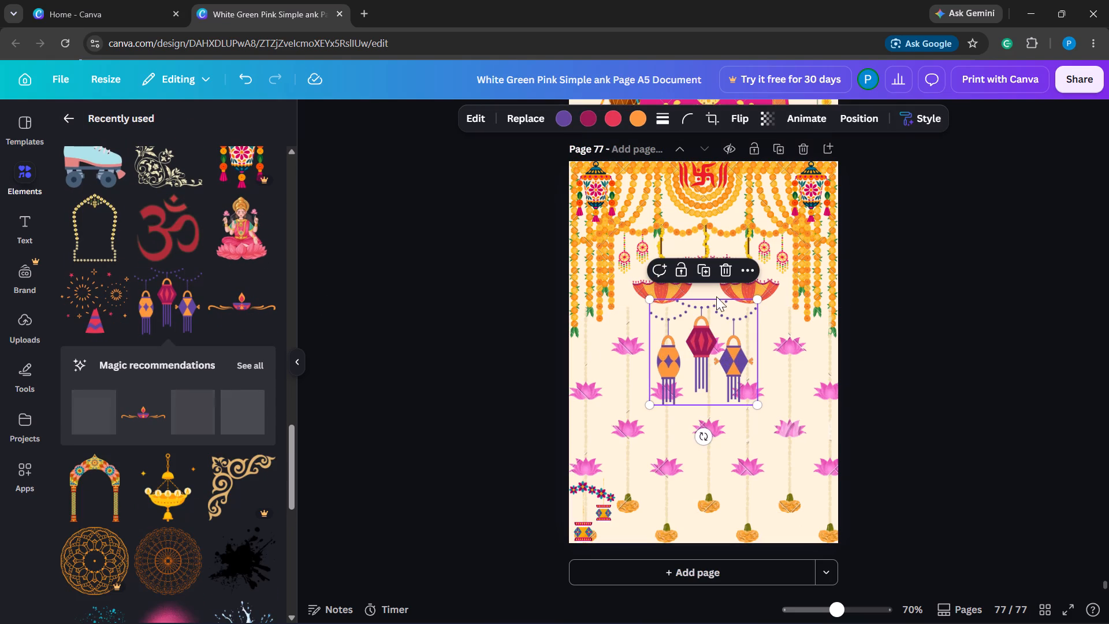
drag(716, 296, 715, 227)
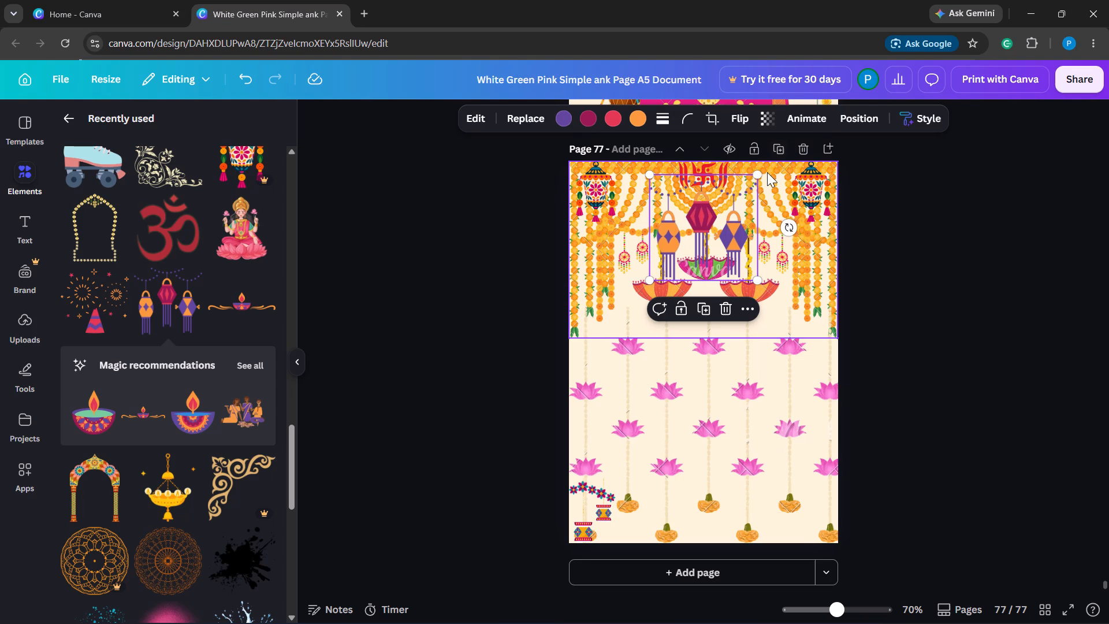
drag(758, 176, 740, 220)
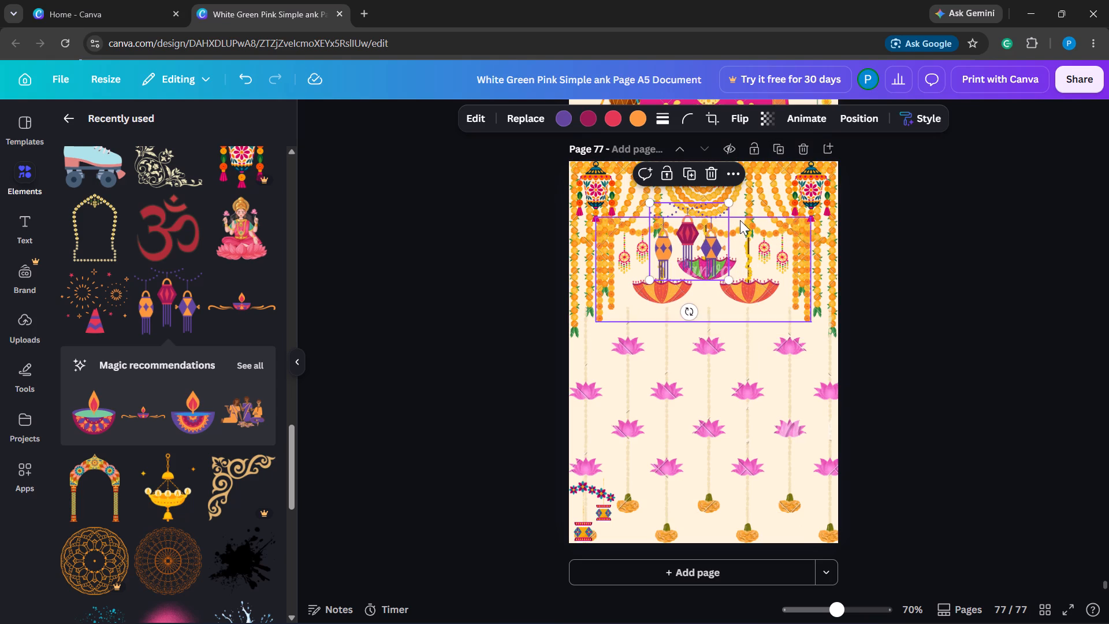
drag(677, 234, 606, 237)
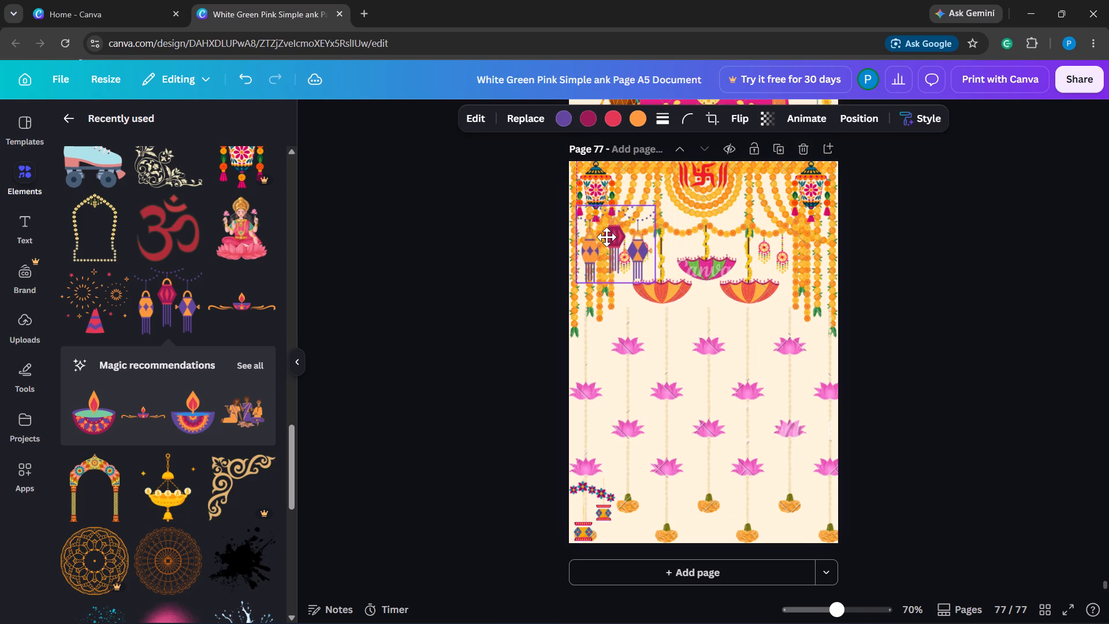
drag(606, 237, 605, 237)
click(393, 328)
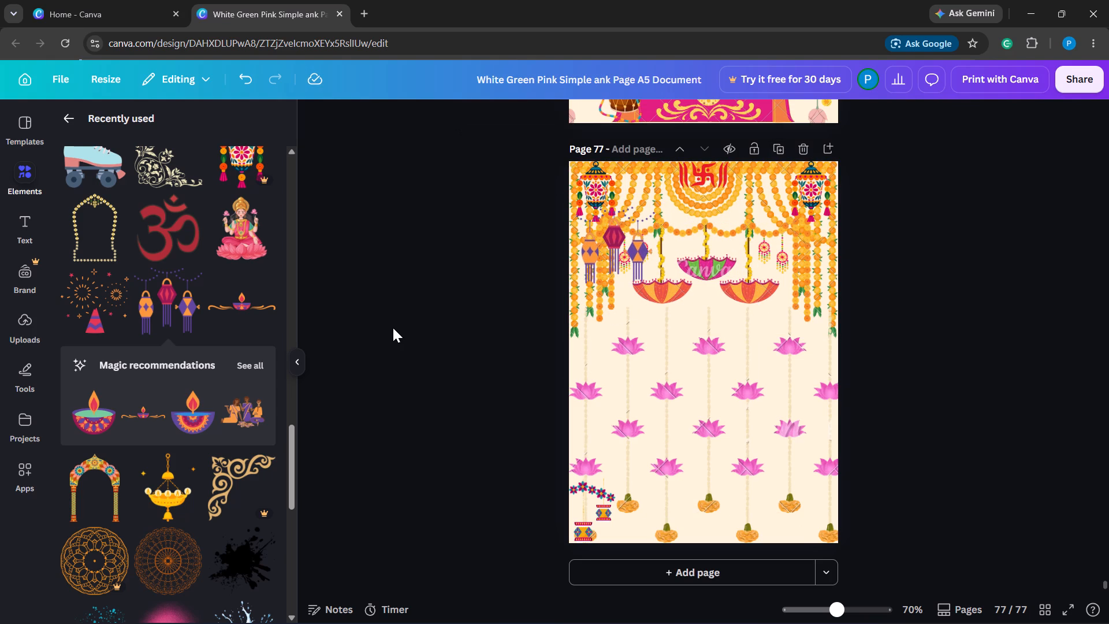
Add a second trio of hanging lanterns over the right side of the marigold curtain, level with the left trio.
click(153, 306)
drag(690, 353, 781, 260)
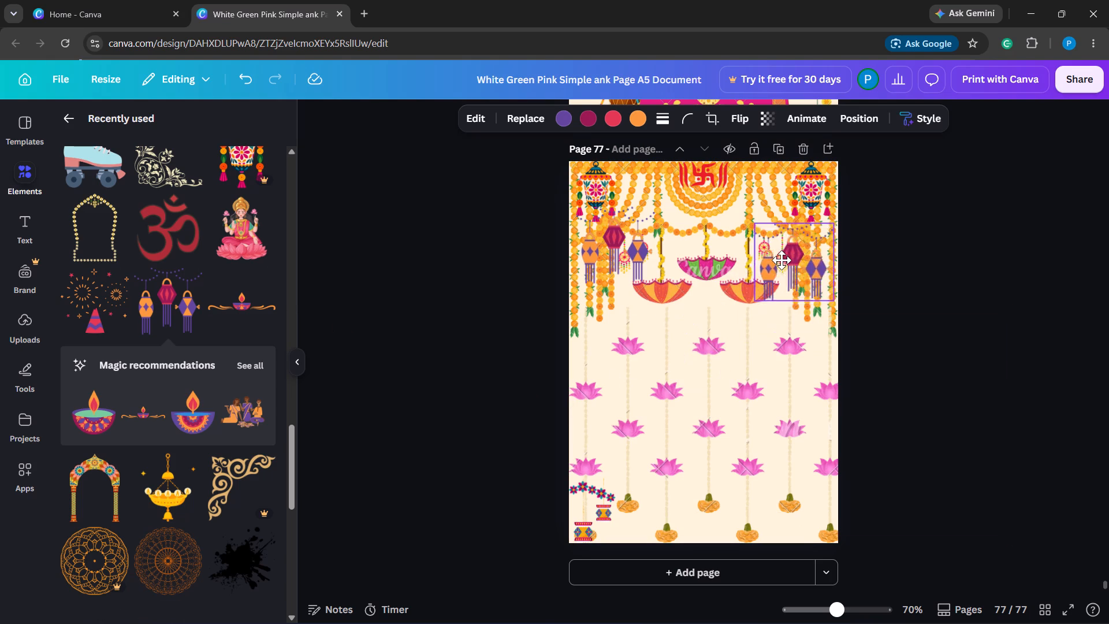
drag(781, 260, 748, 250)
drag(748, 250, 756, 242)
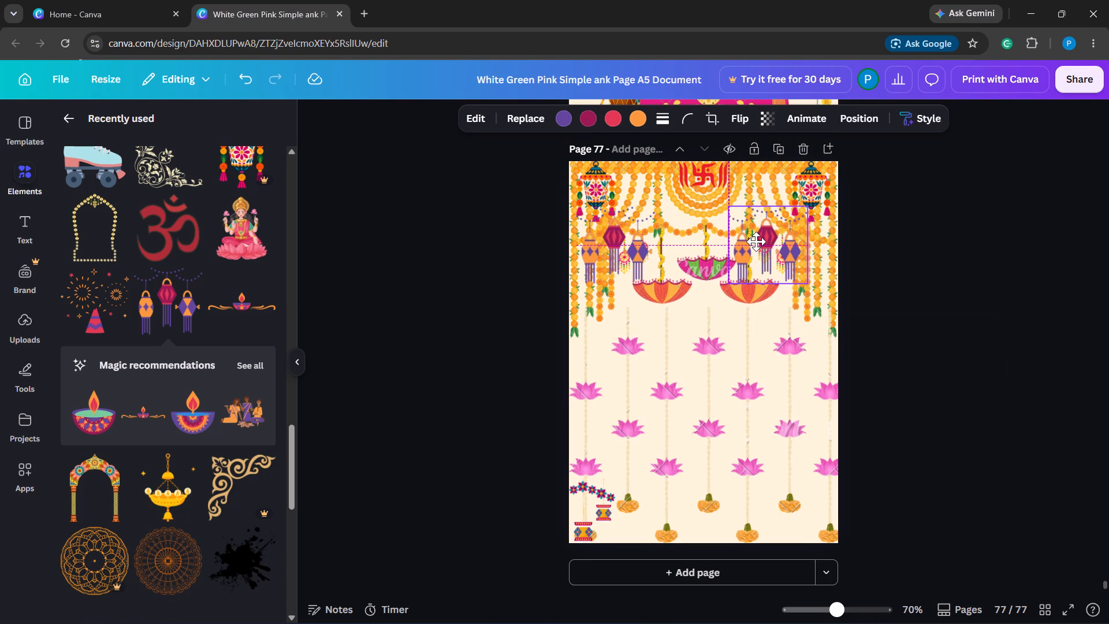
drag(756, 242, 757, 242)
click(922, 348)
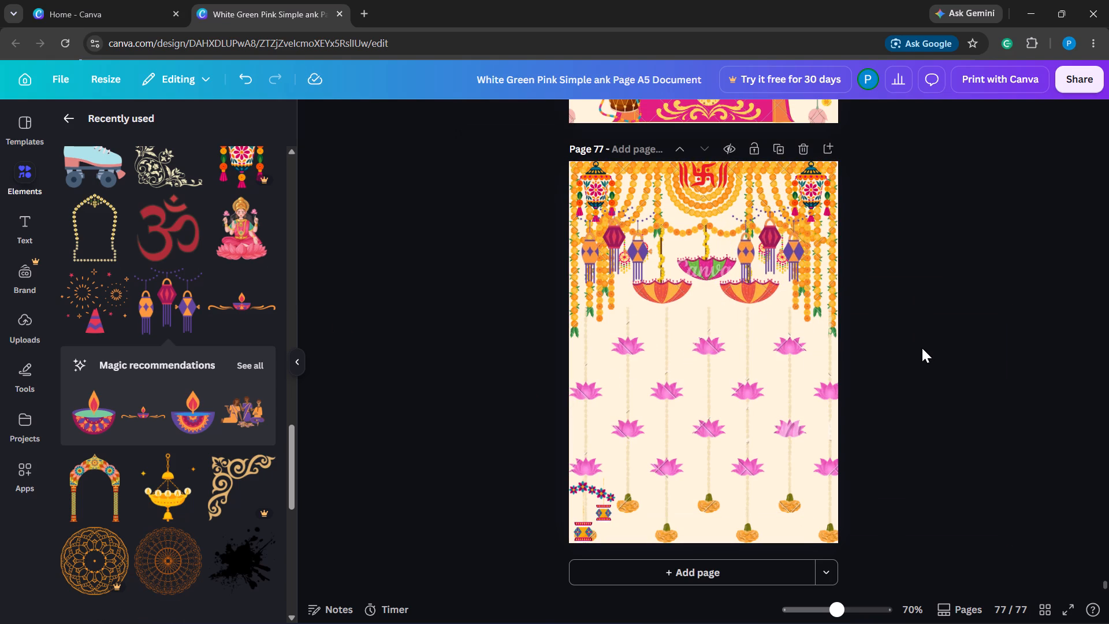
Add the diya divider with orange scrolls near the middle of the page's bottom edge, between the lowest marigold tassels.
click(133, 417)
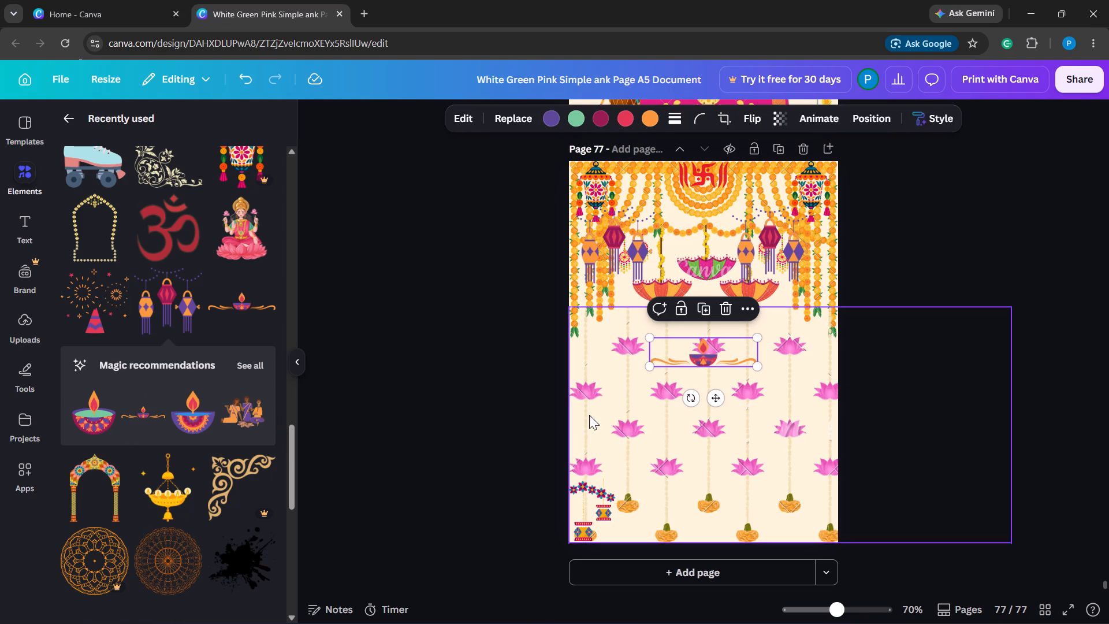
drag(724, 356, 713, 531)
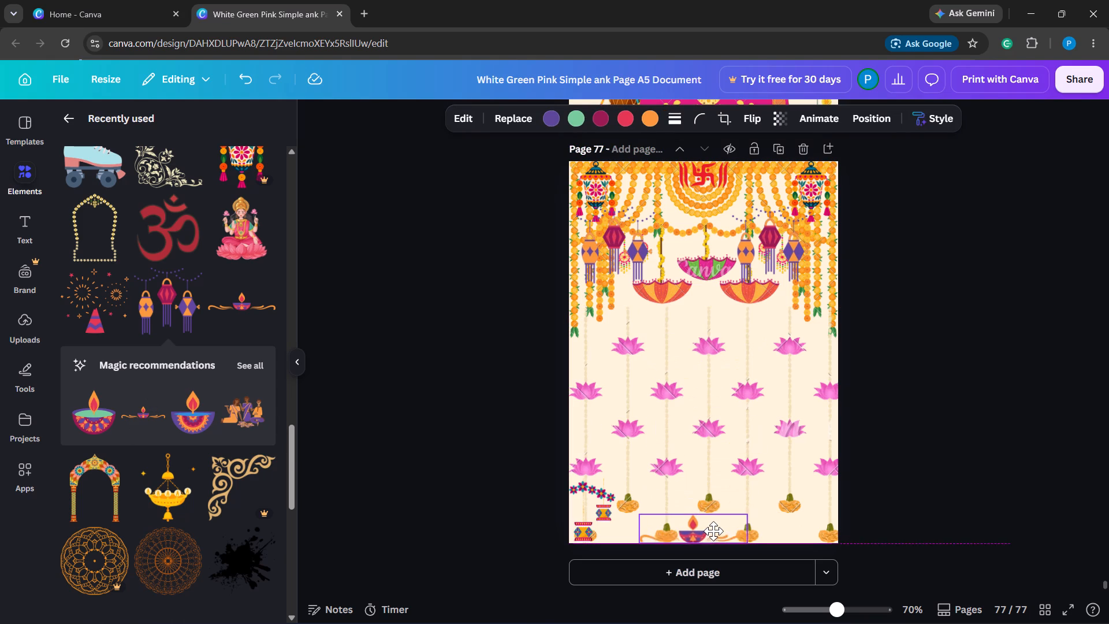
drag(713, 531, 713, 526)
click(952, 517)
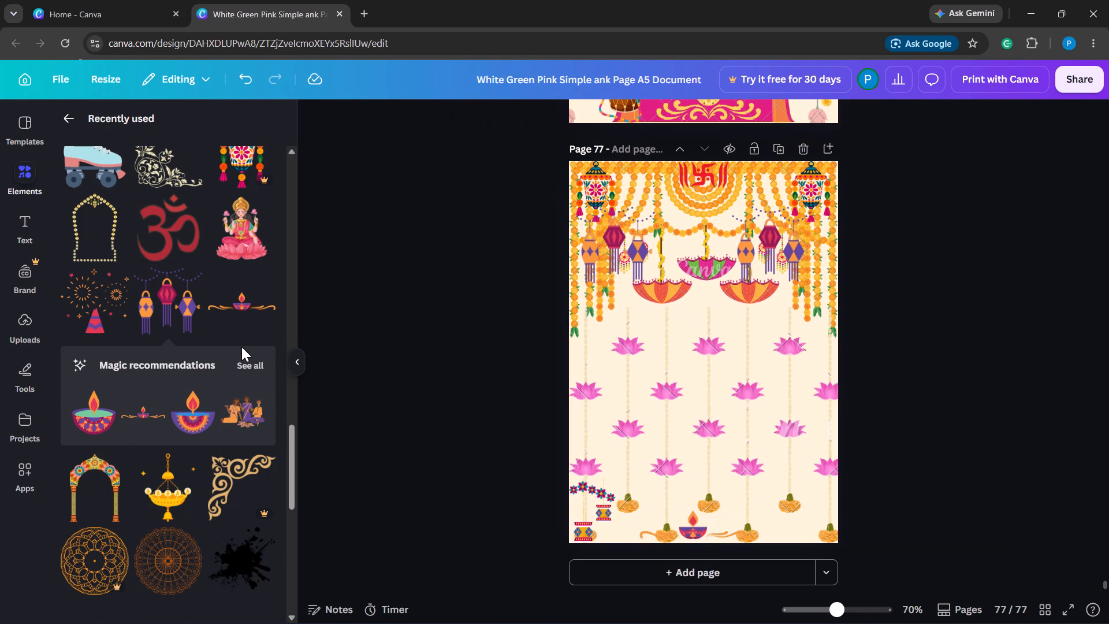
Add the "Best Wishes for Diwali" lettering from the lantern trio's recommendations, tilted upward and shrunk, just below the left marigold strands.
click(237, 363)
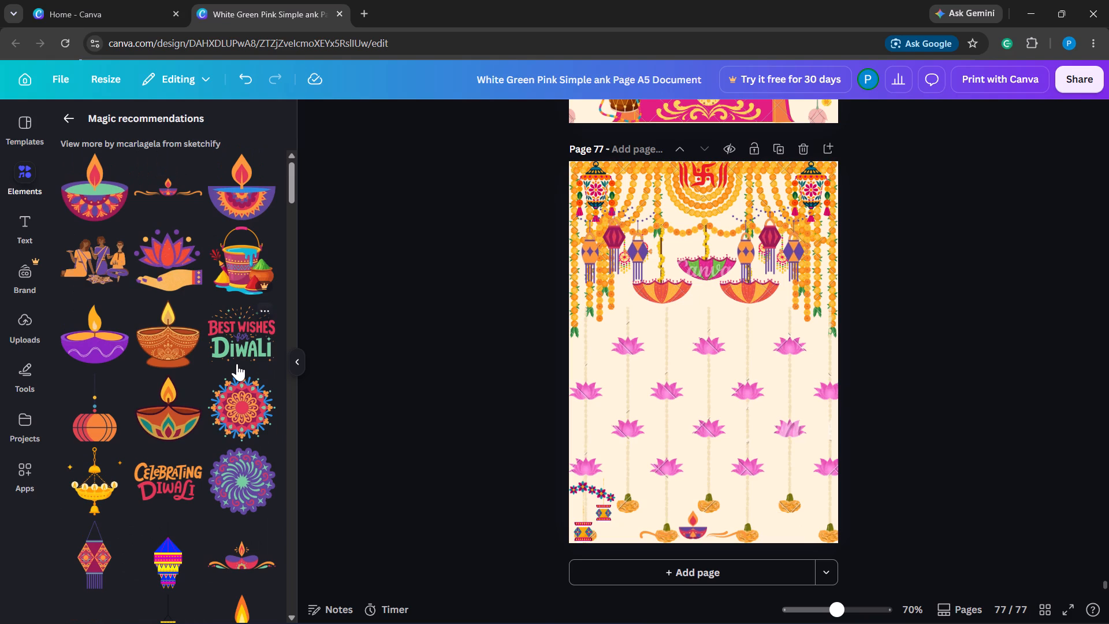
click(230, 315)
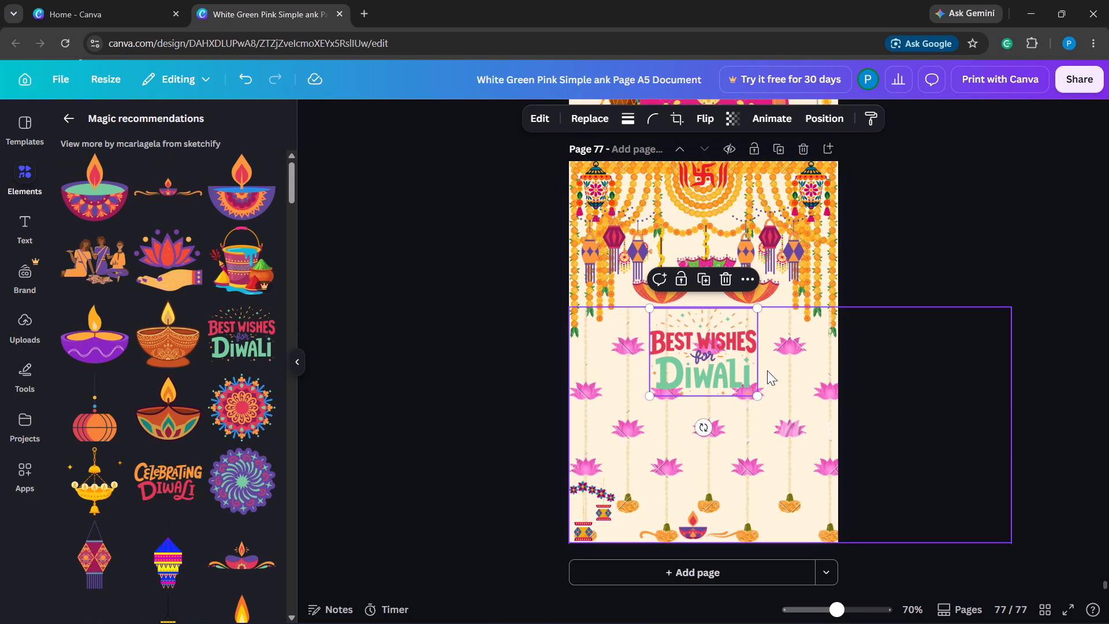
drag(697, 357, 634, 354)
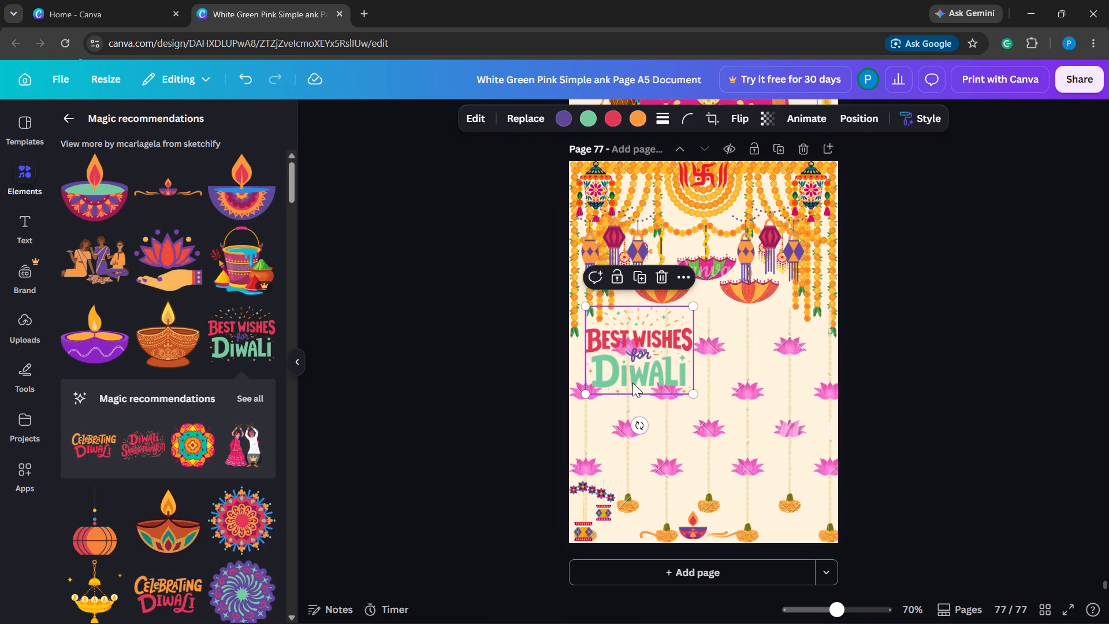
drag(637, 428, 712, 421)
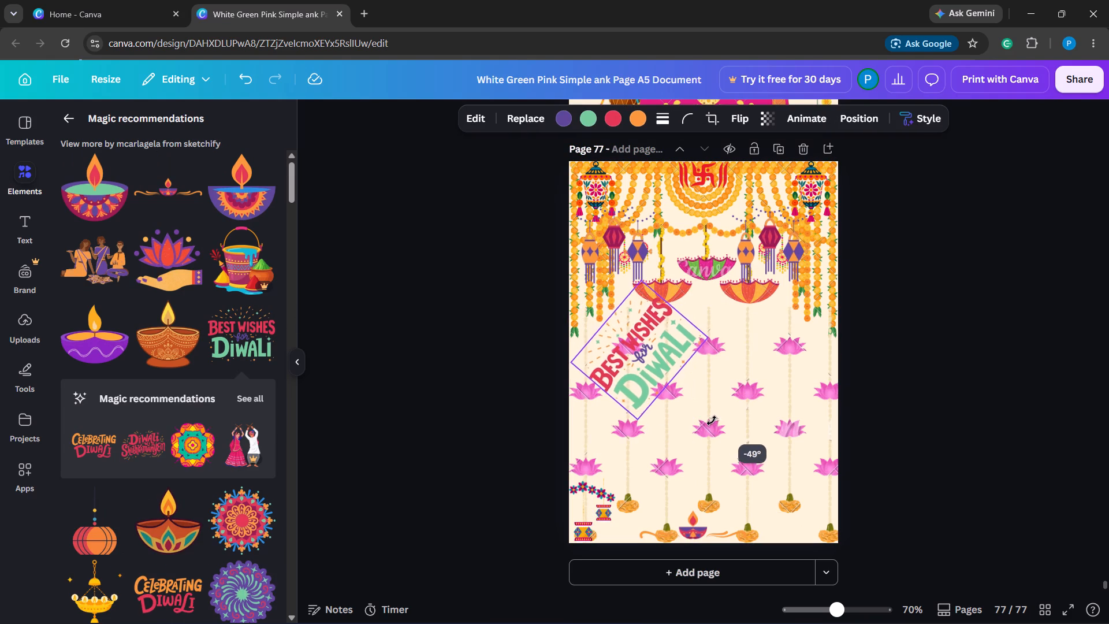
drag(712, 421, 702, 425)
drag(647, 277, 643, 311)
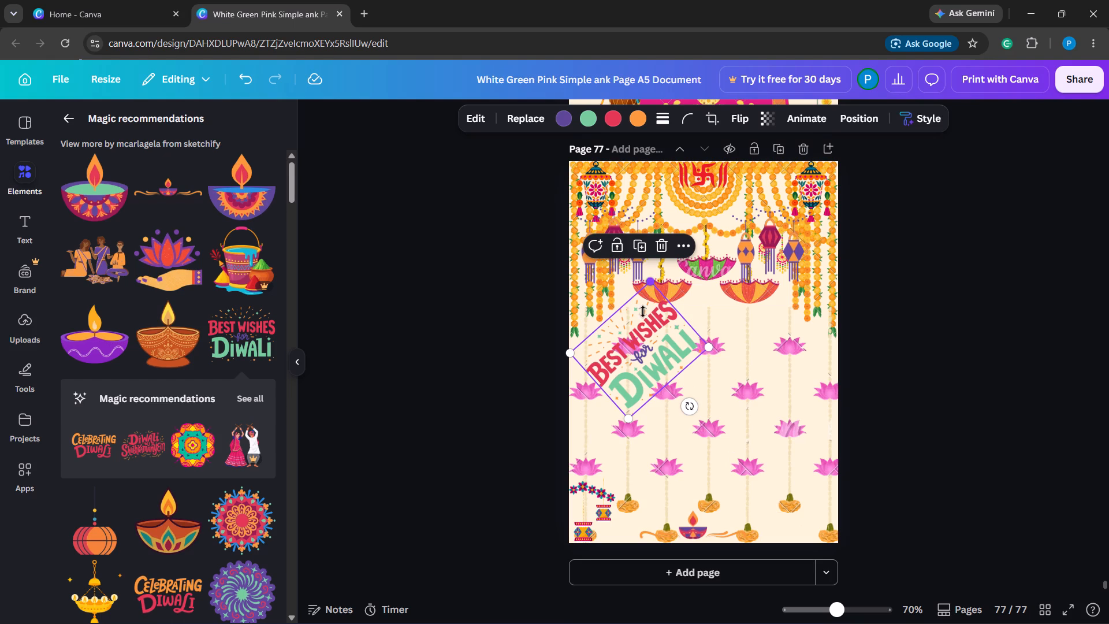
drag(643, 311, 634, 346)
drag(631, 379, 605, 298)
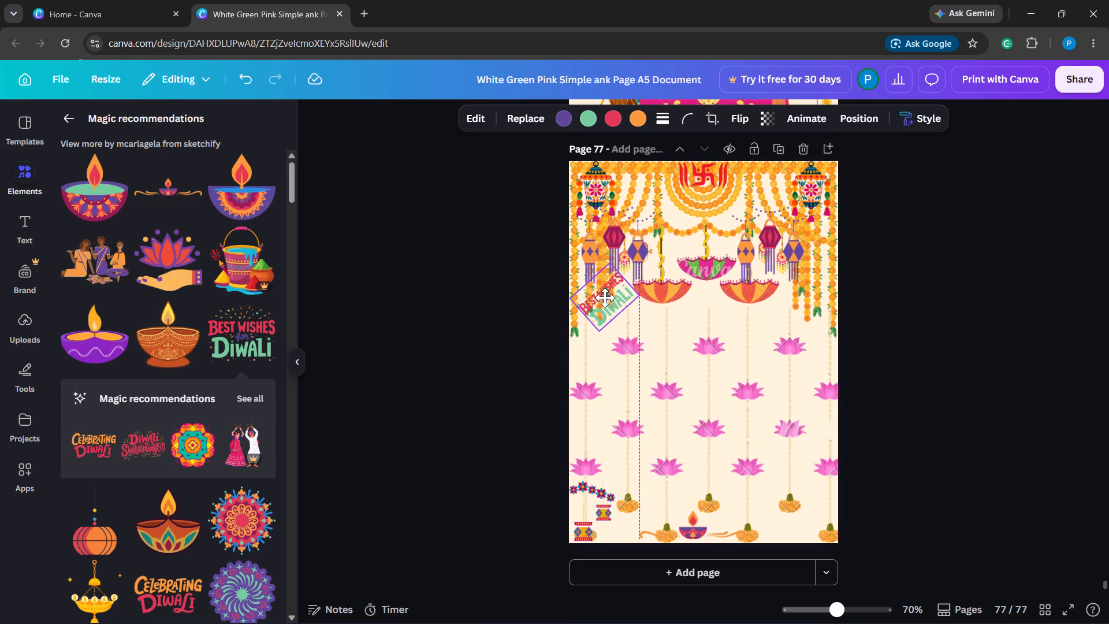
drag(605, 298, 605, 313)
click(411, 356)
Look through the remaining Diwali recommendations for further festive decorations suited to the page.
scroll(184, 475, down, 1)
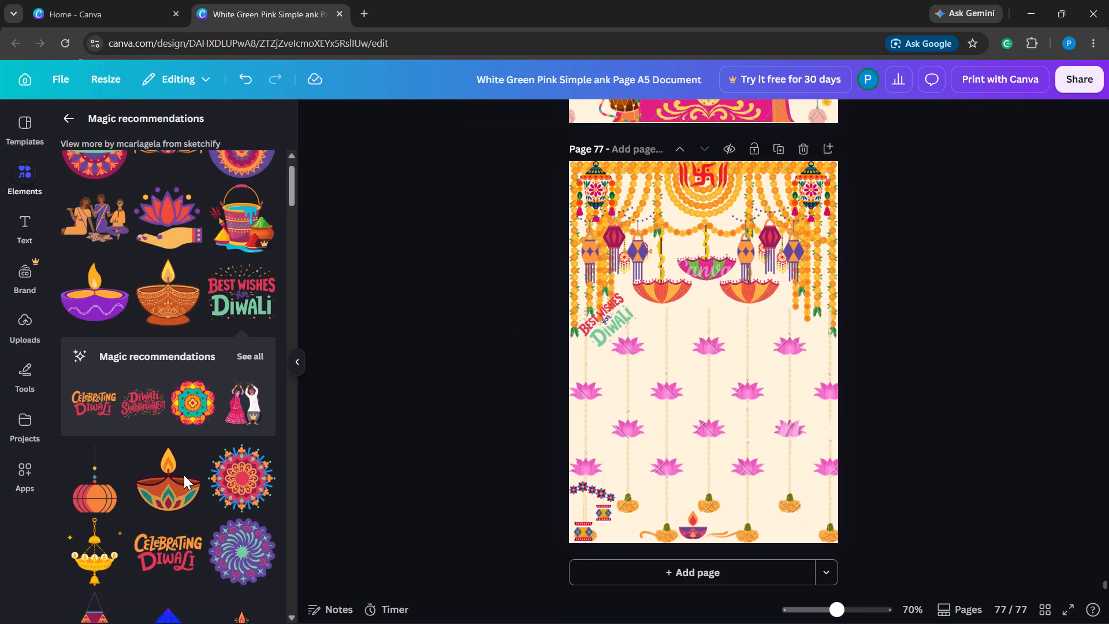
scroll(184, 475, down, 3)
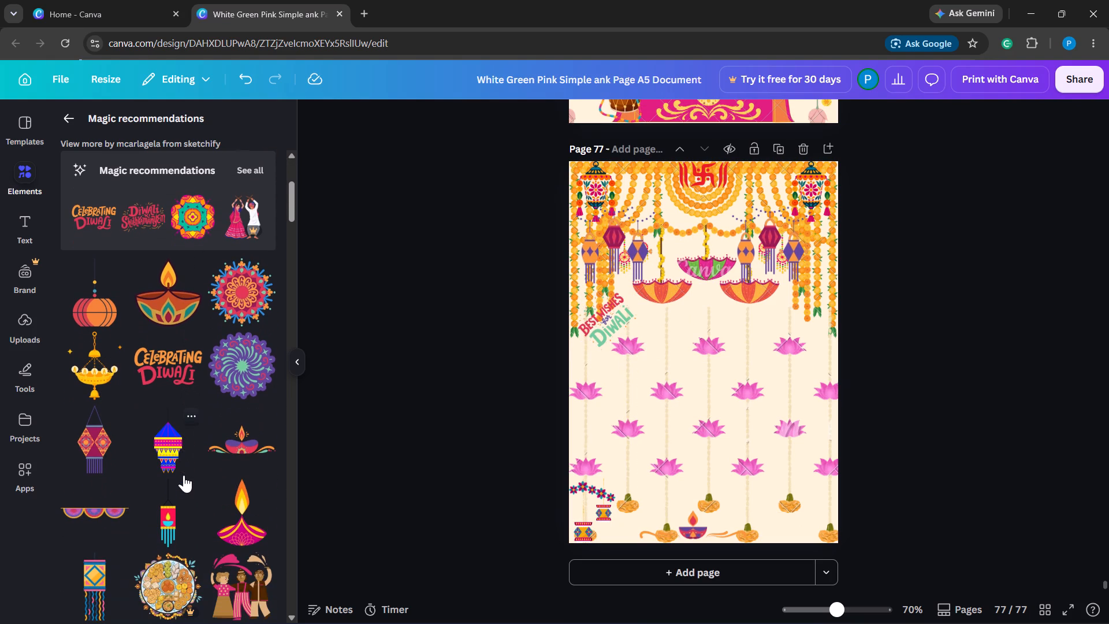
scroll(184, 475, down, 1)
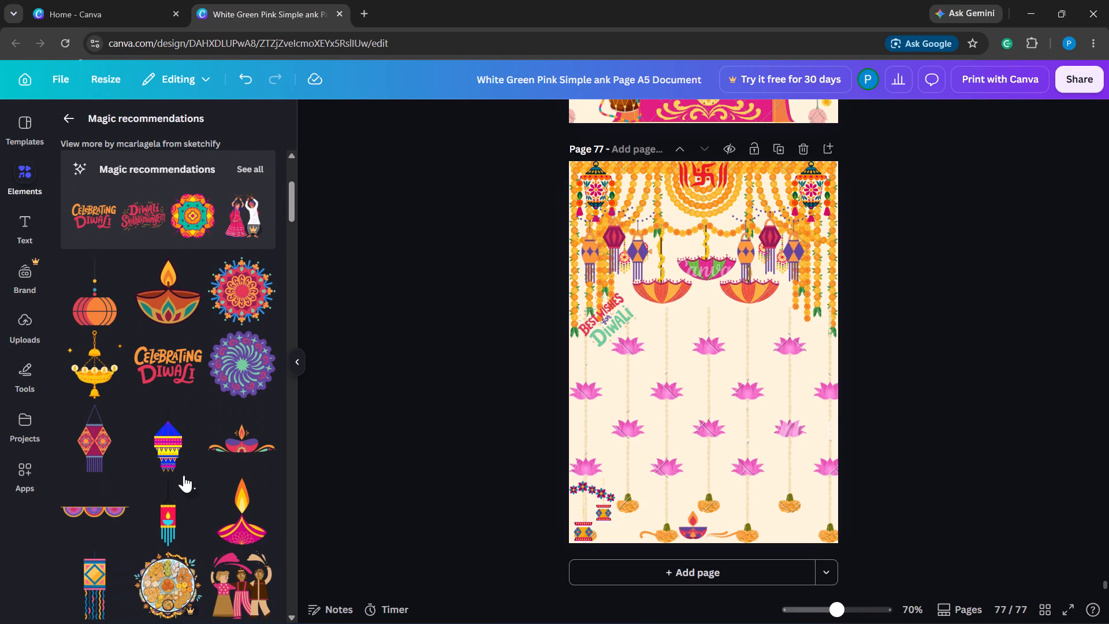
scroll(184, 475, down, 3)
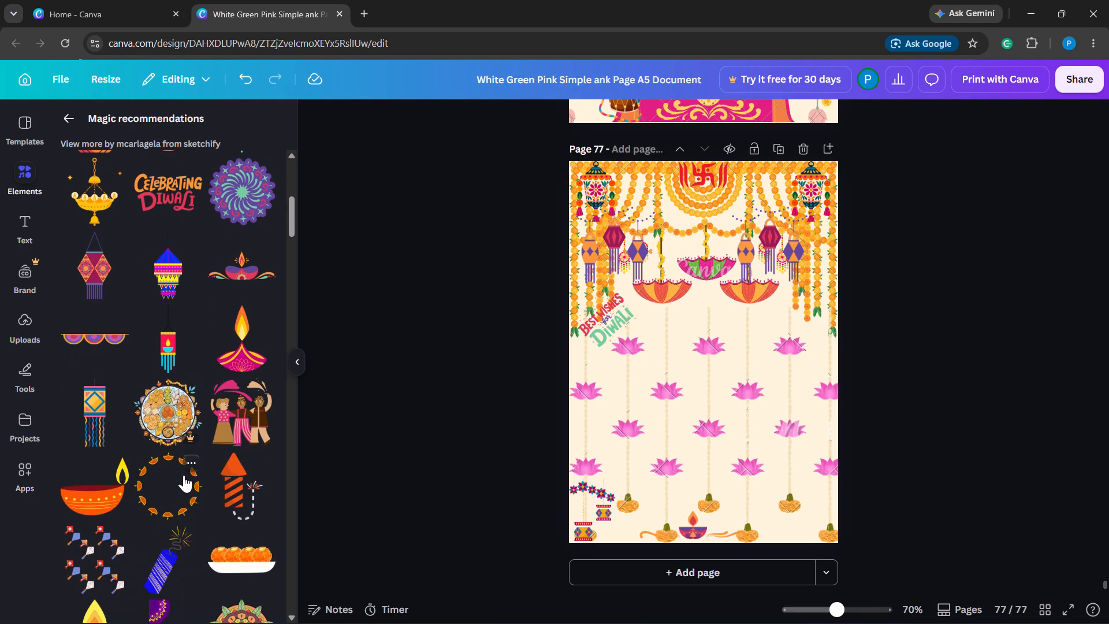
scroll(184, 475, down, 1)
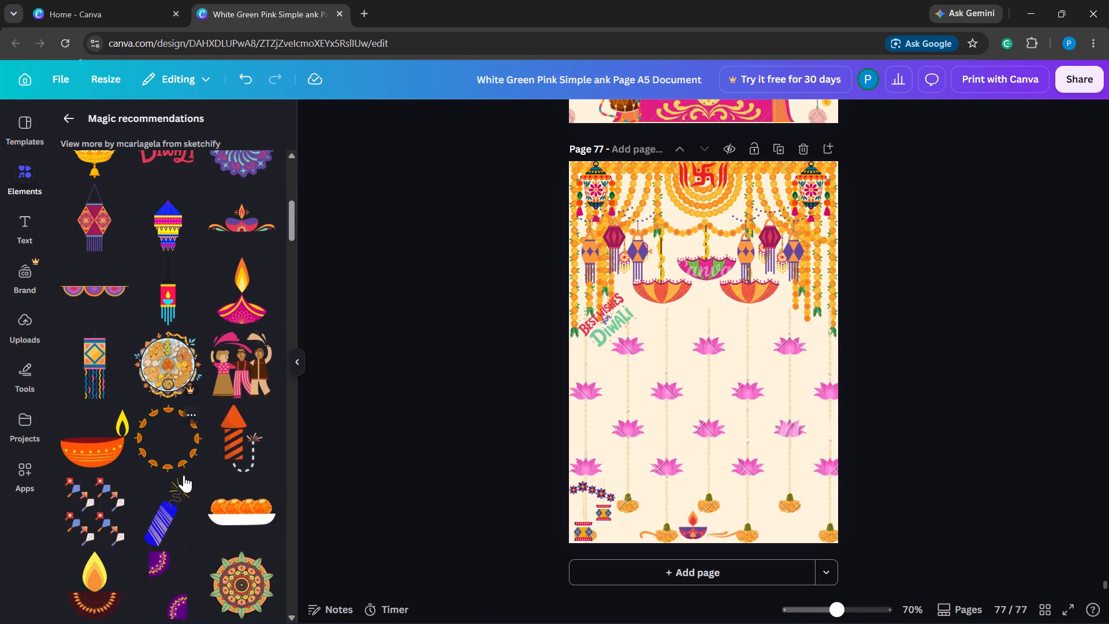
scroll(184, 475, down, 2)
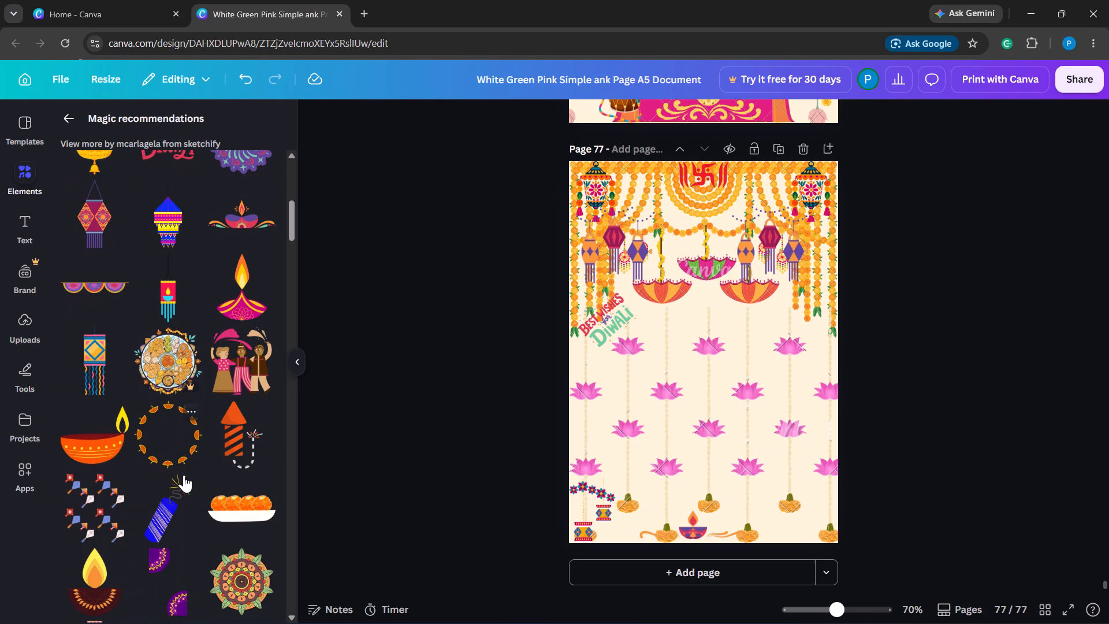
scroll(184, 475, down, 3)
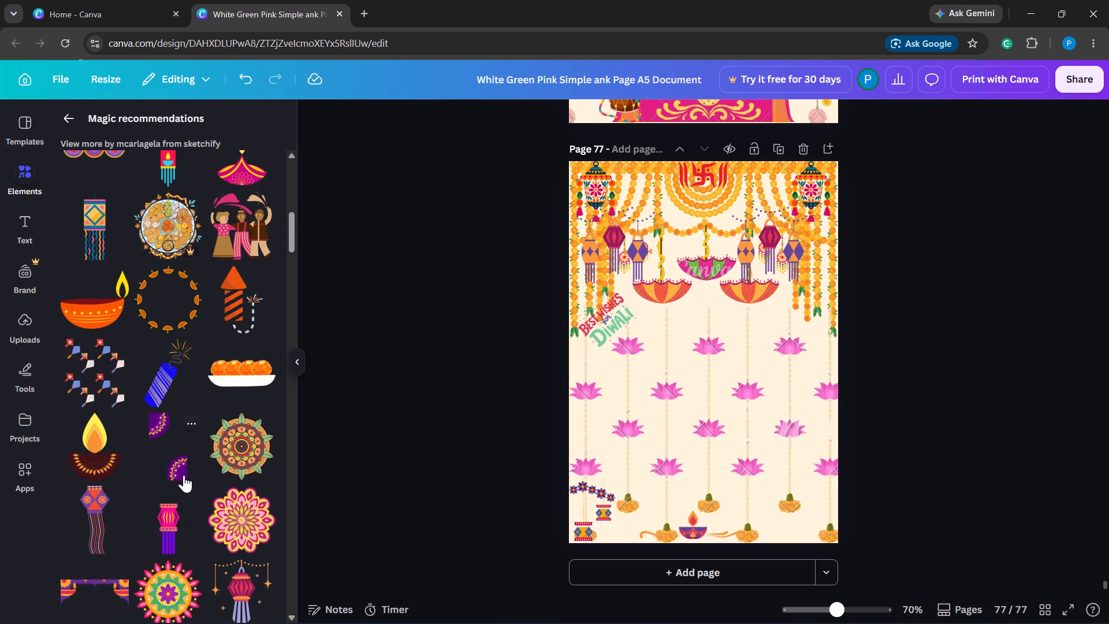
scroll(184, 475, down, 2)
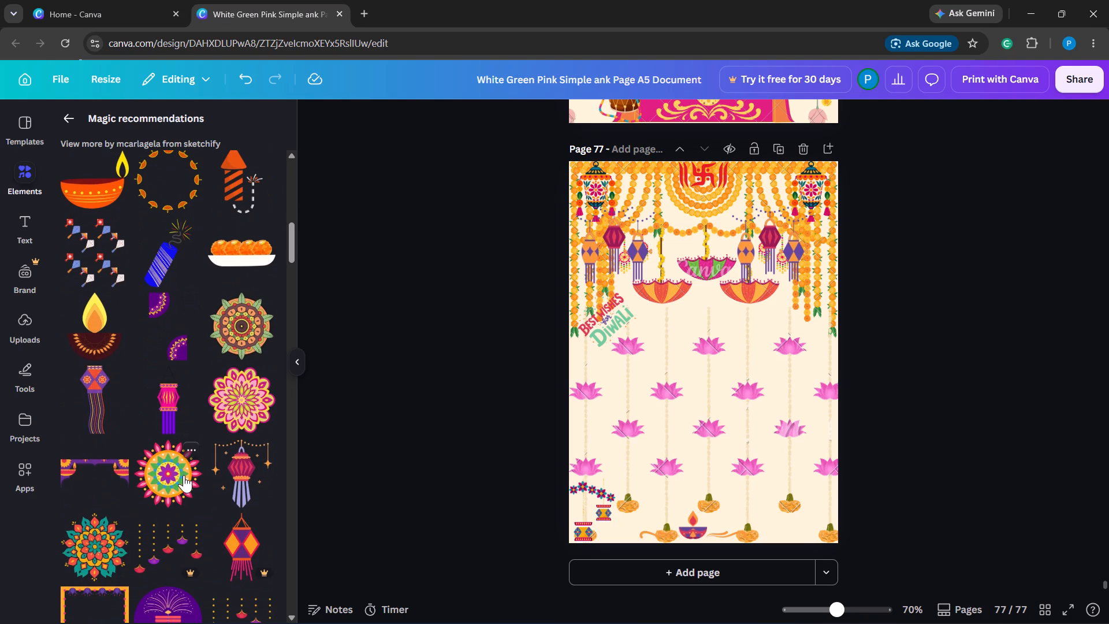
scroll(184, 475, down, 2)
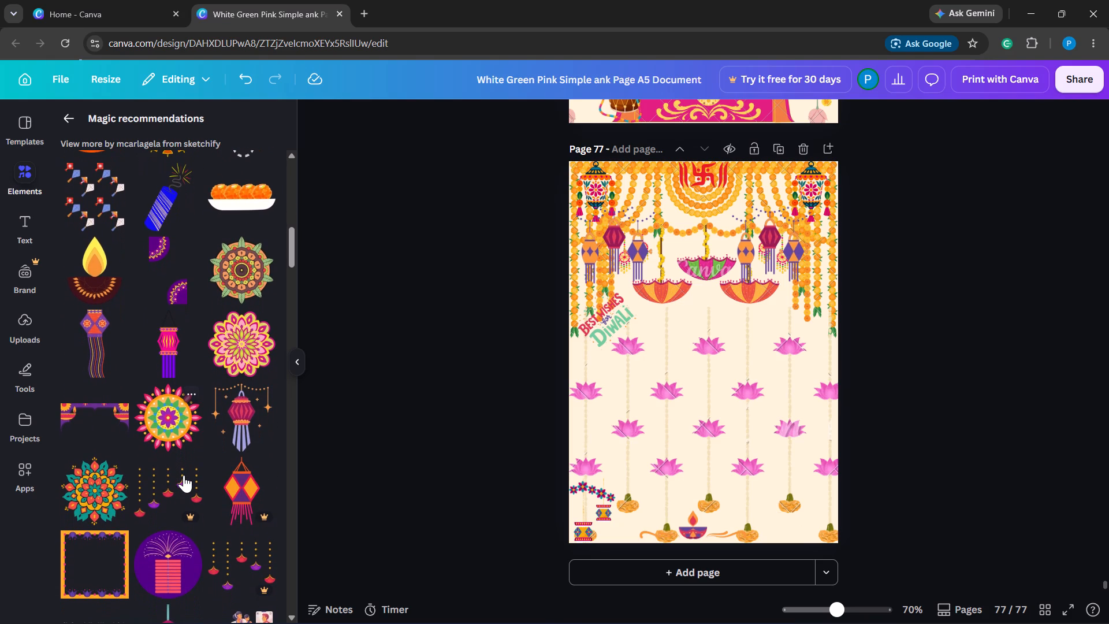
scroll(184, 475, down, 1)
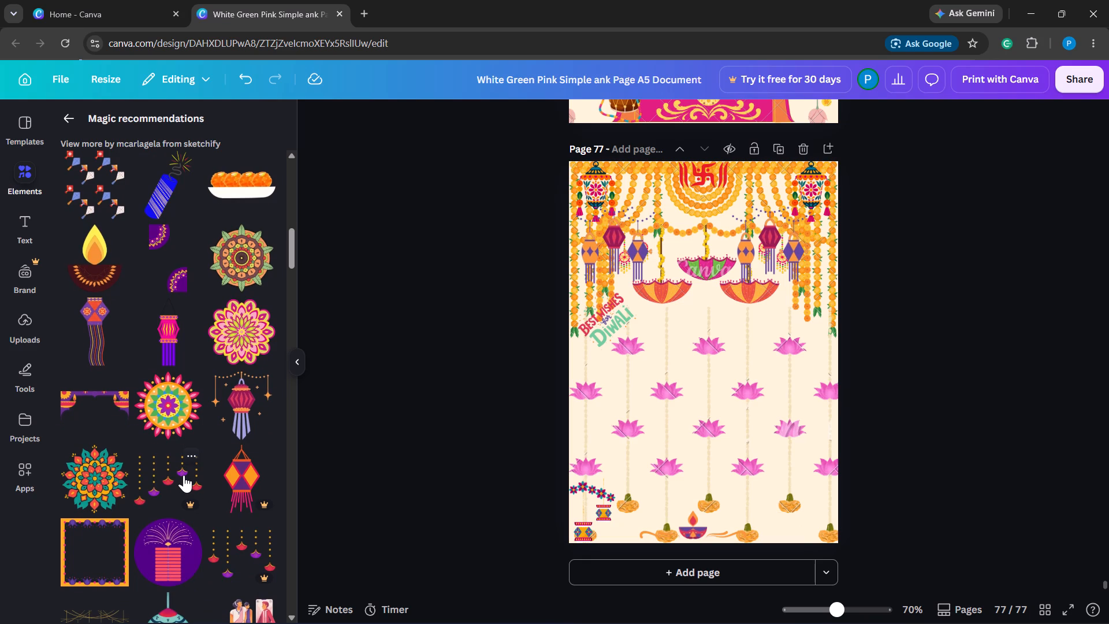
scroll(184, 475, down, 3)
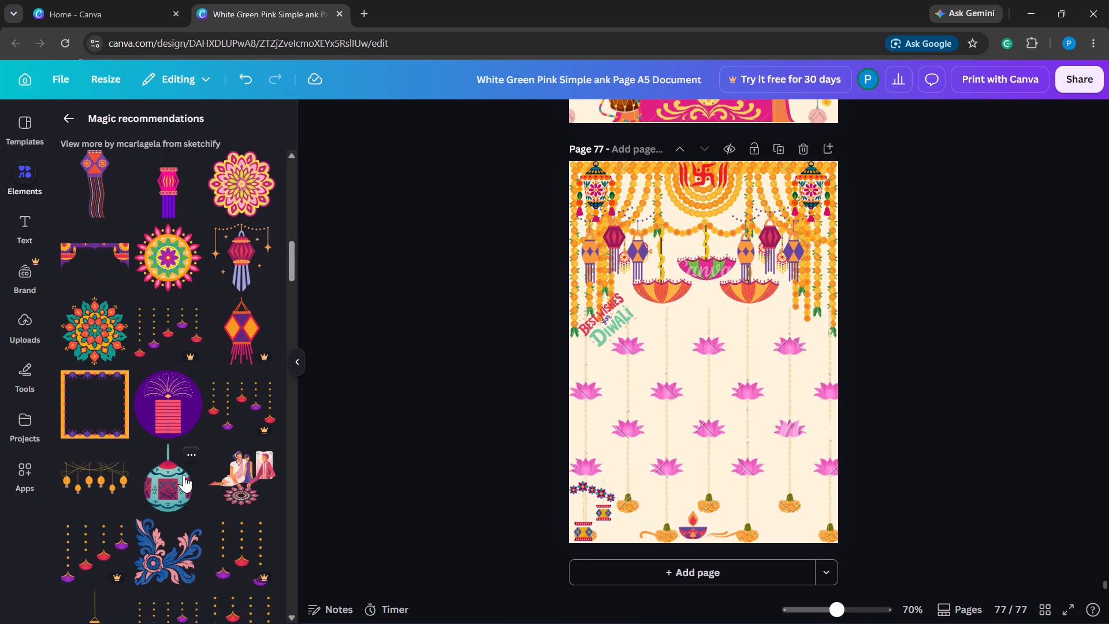
scroll(184, 475, down, 1)
scroll(184, 475, up, 1)
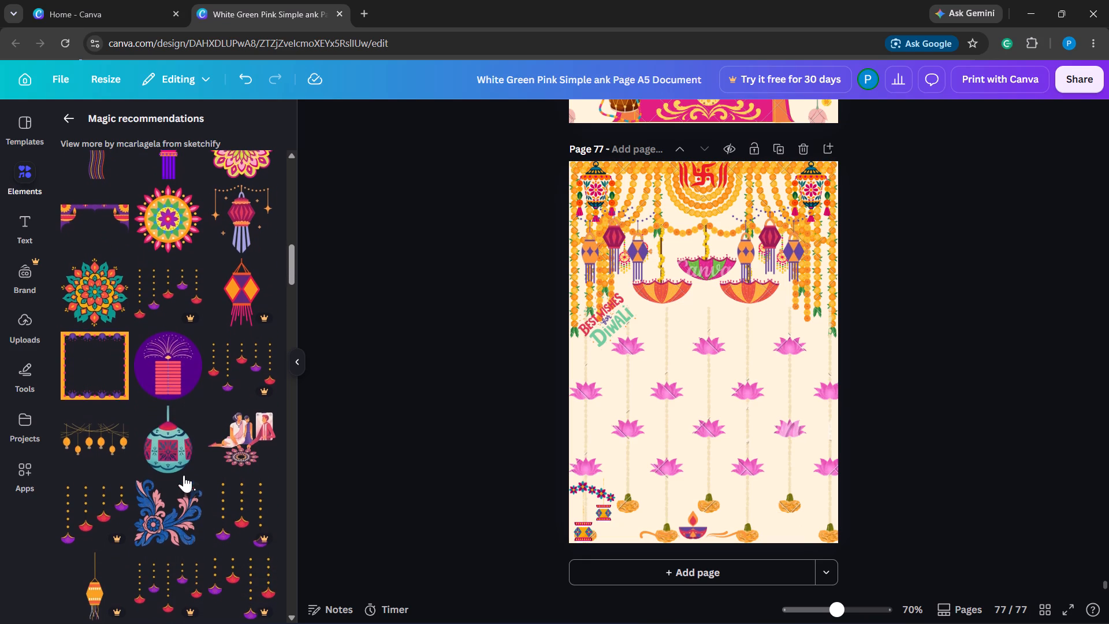
scroll(184, 475, up, 1)
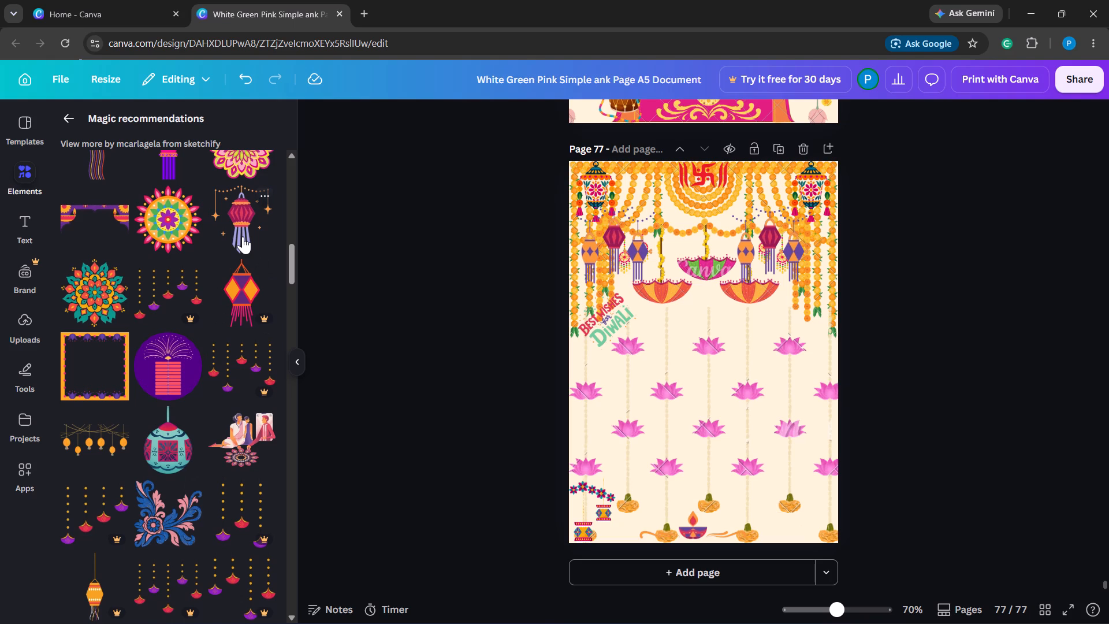
Add the seated boy holding a diya beside a brass lamp, shrunk, in the page's bottom-right corner.
scroll(243, 236, down, 2)
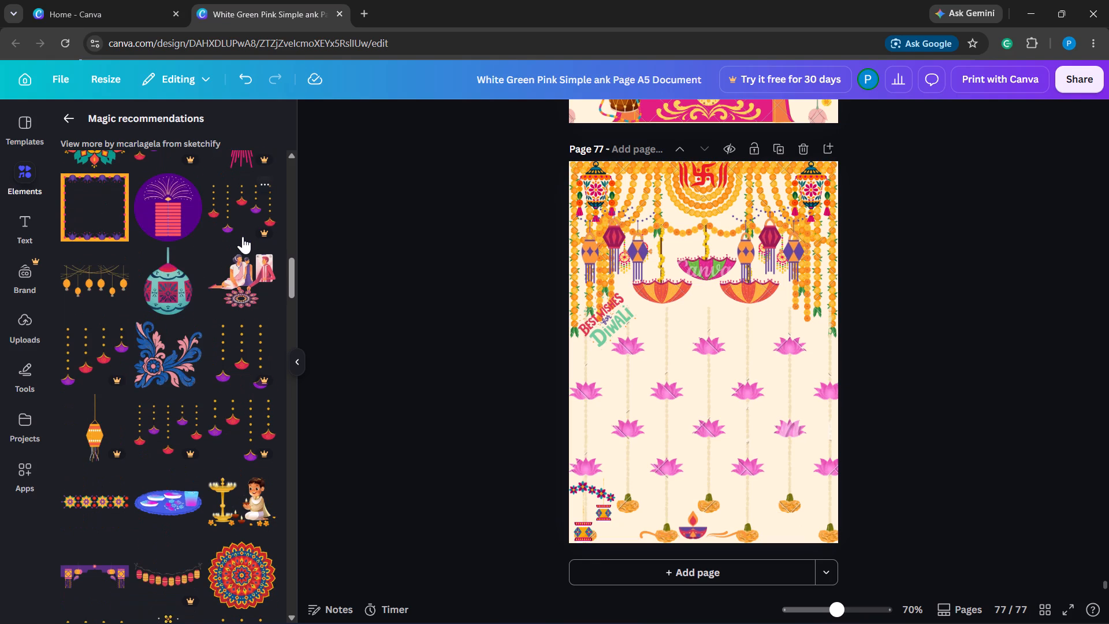
scroll(243, 236, down, 2)
click(244, 387)
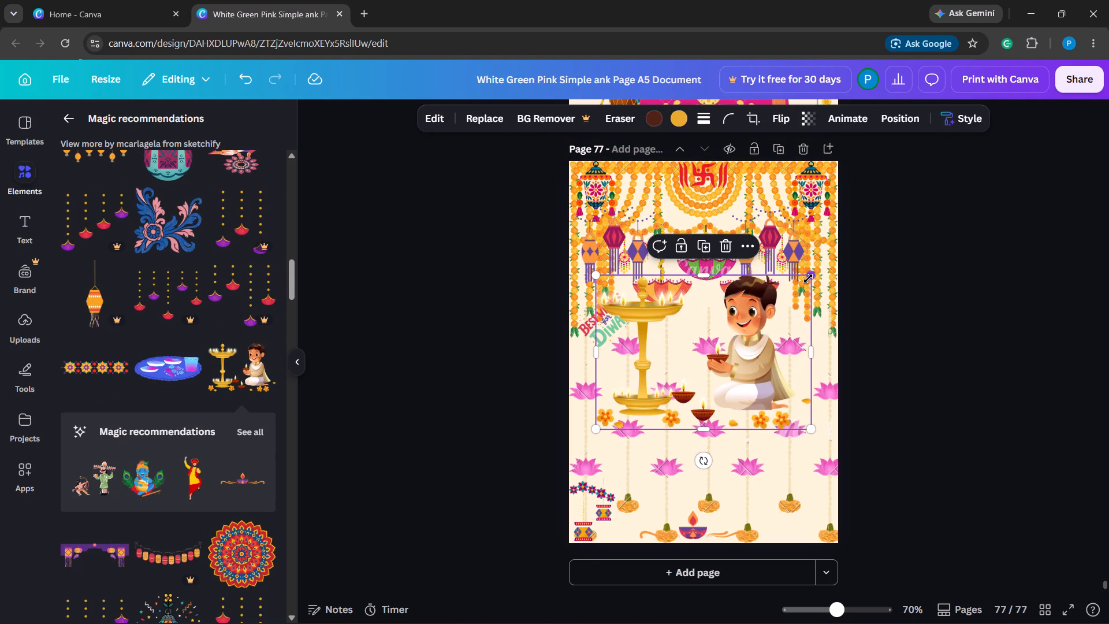
drag(808, 278, 710, 357)
drag(660, 384, 820, 481)
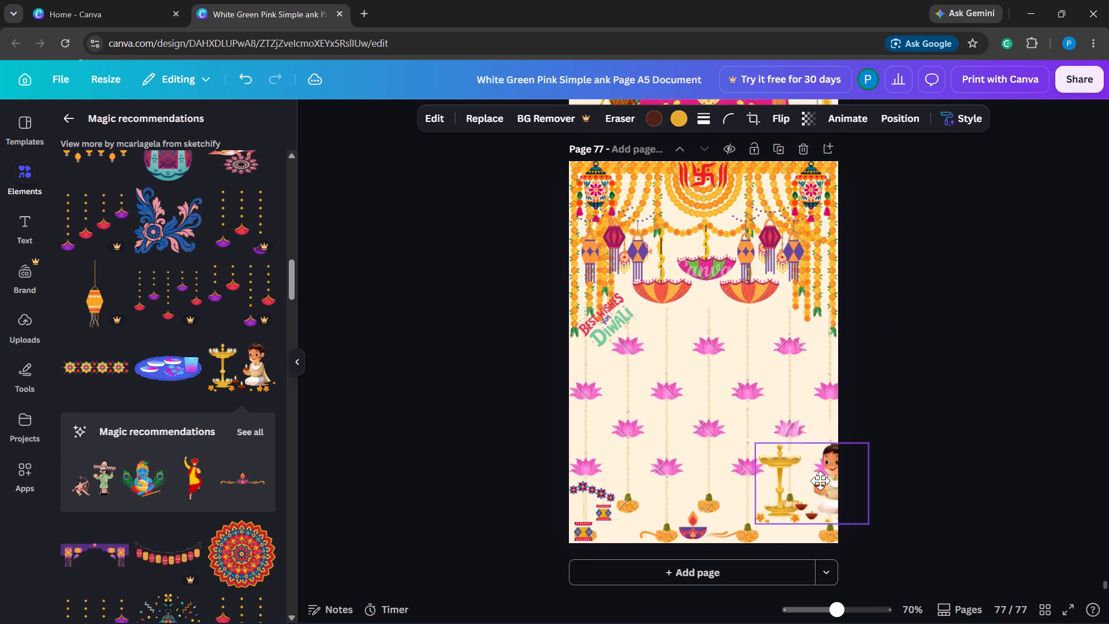
drag(820, 481, 792, 496)
click(963, 512)
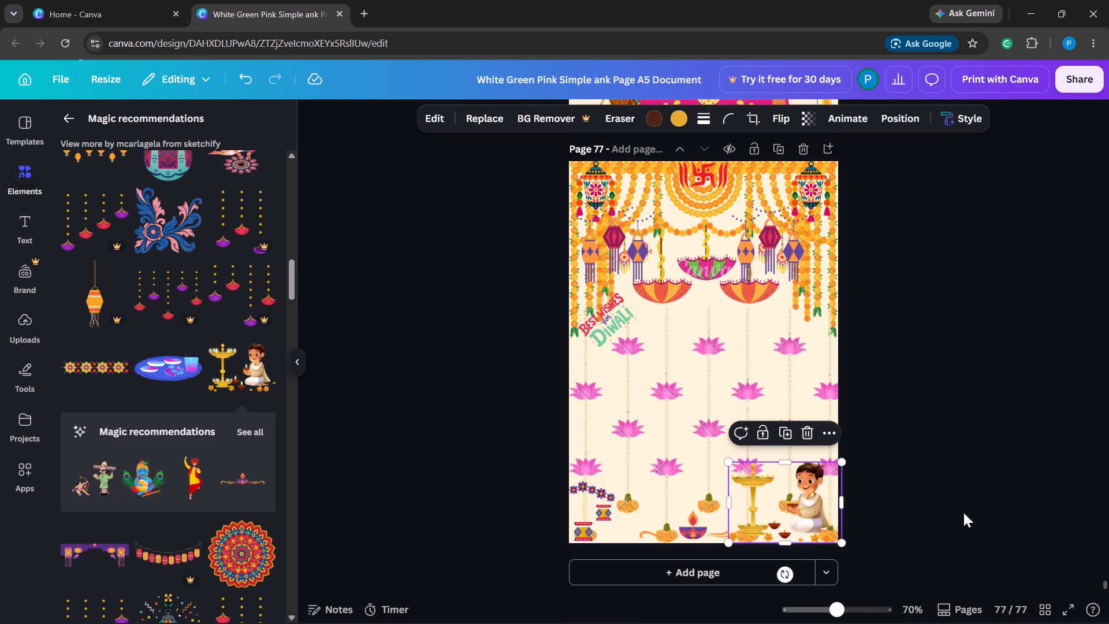
Add the goddess Lakshmi seated on a pink lotus from the boy illustration's full recommendations to the page's centre, below the hanging umbrellas.
click(238, 432)
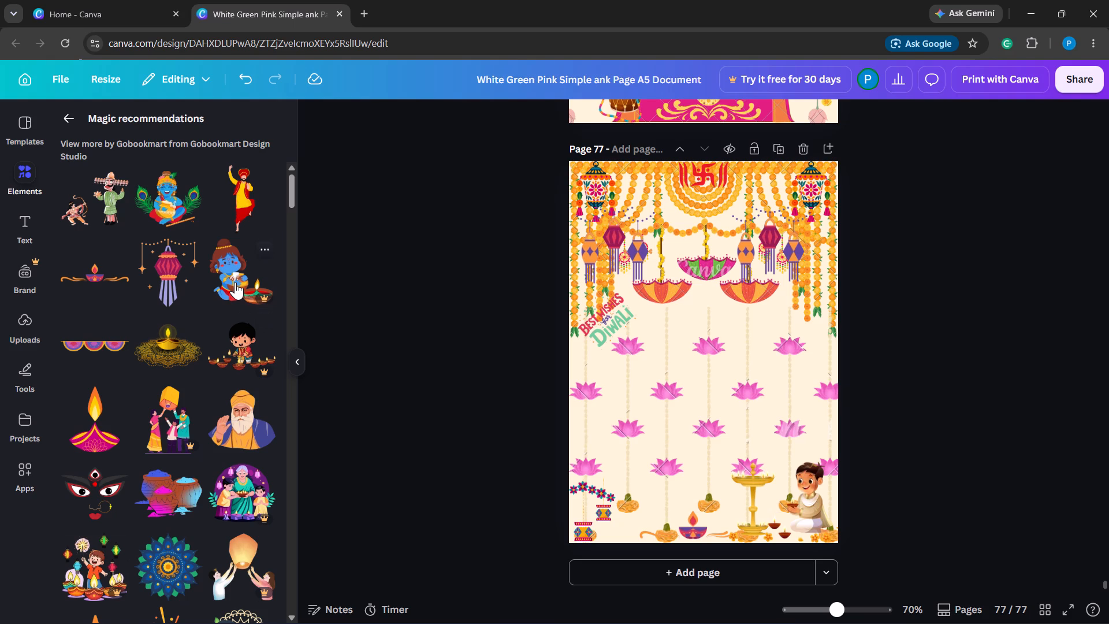
scroll(235, 282, down, 8)
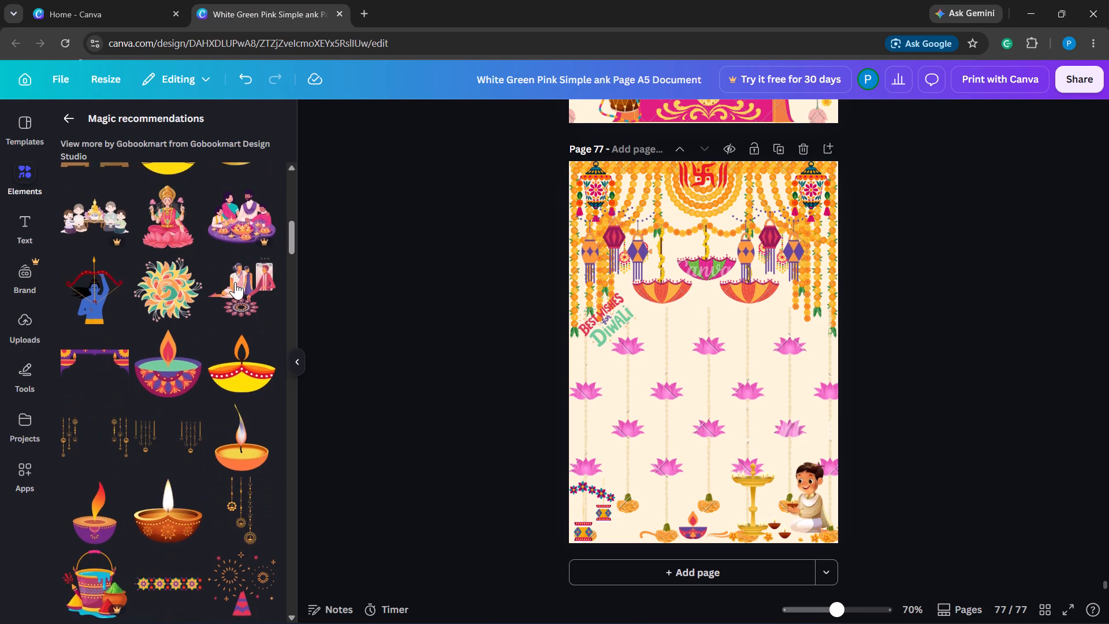
click(154, 227)
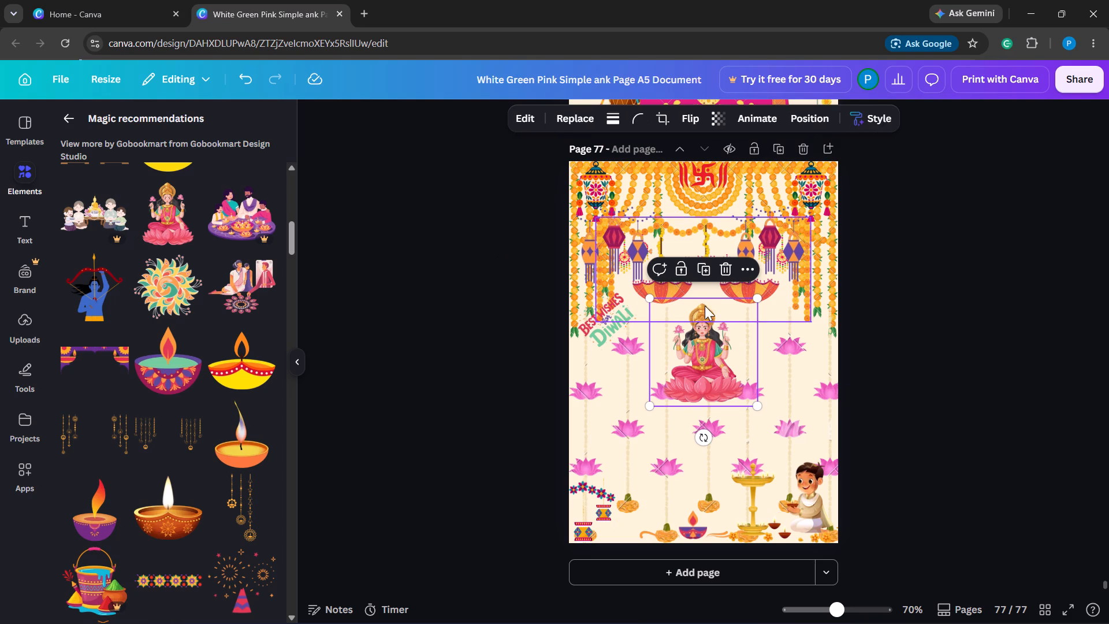
click(902, 419)
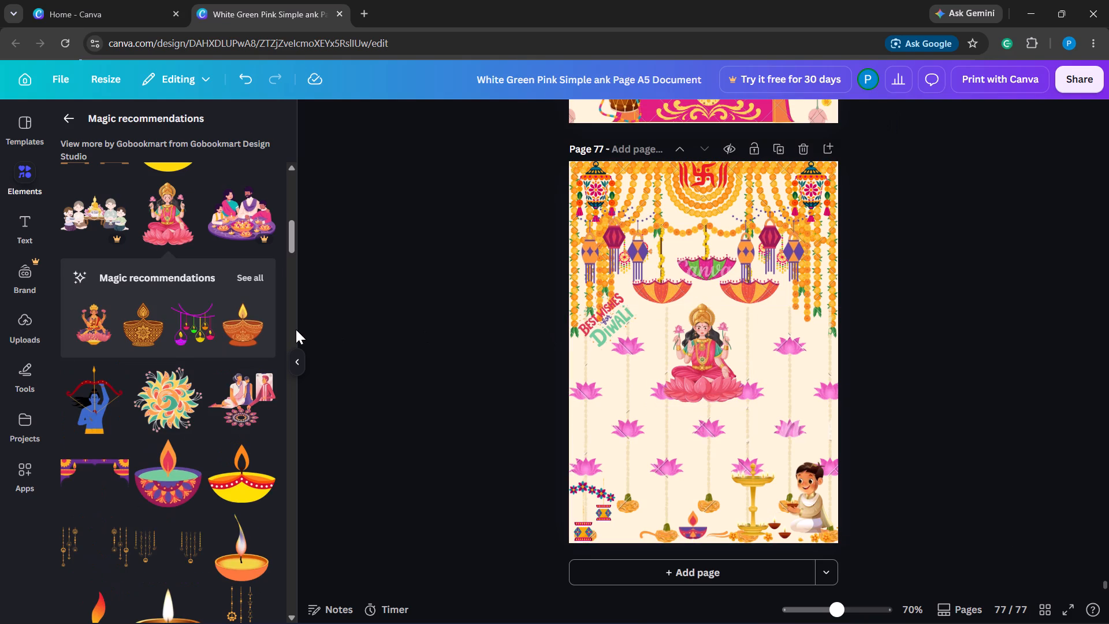
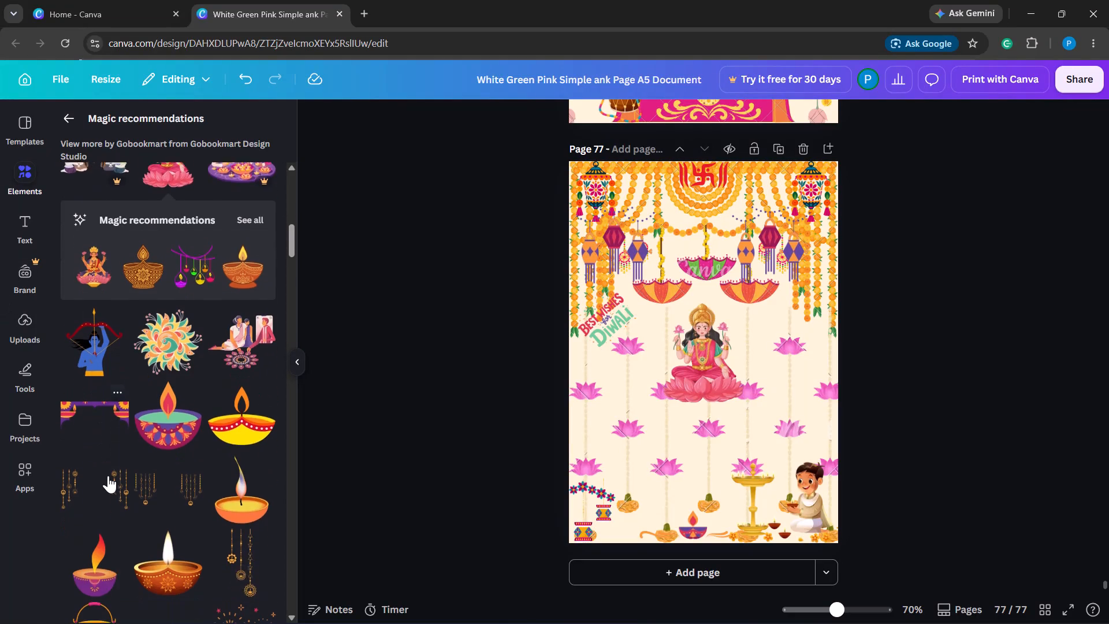
Look through the Diwali recommendations for further lamps or festive decorations suited to the page.
scroll(108, 476, down, 1)
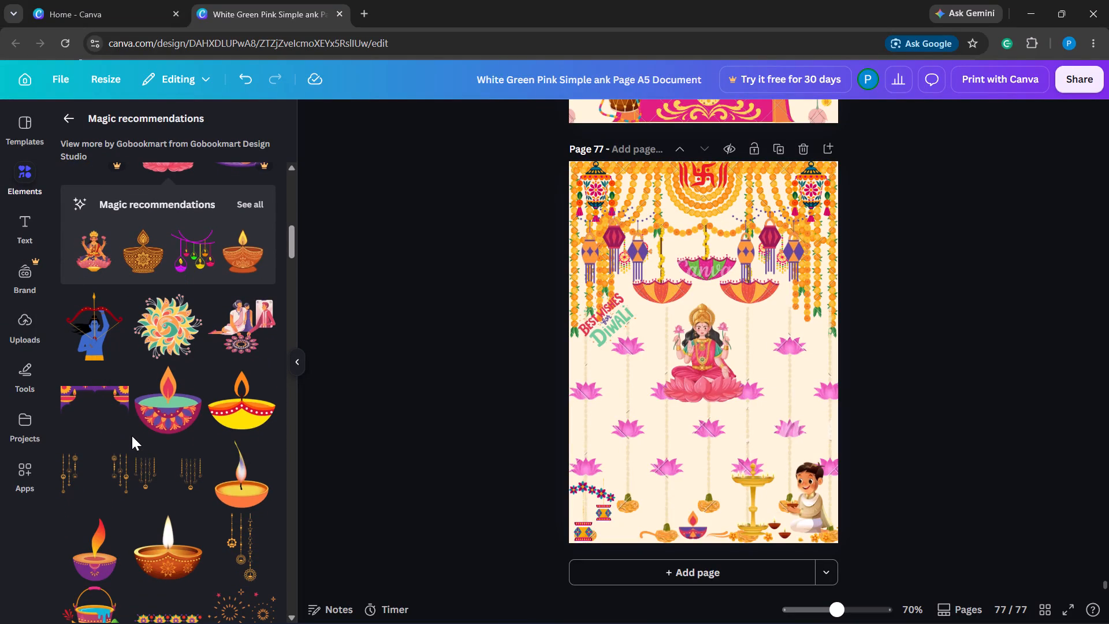
scroll(132, 436, down, 3)
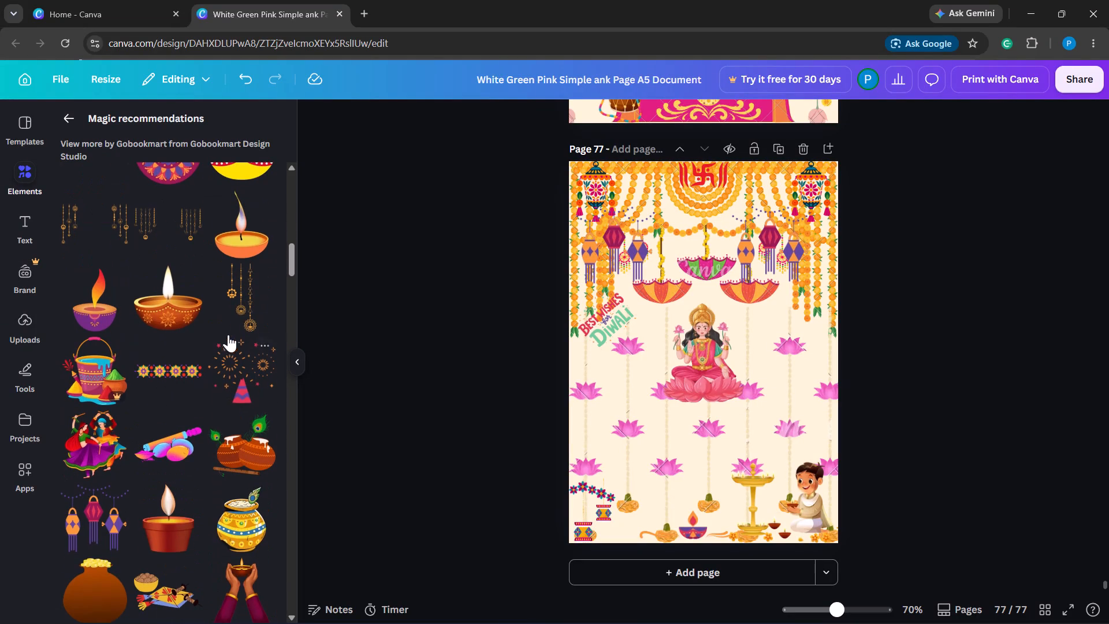
scroll(239, 321, down, 5)
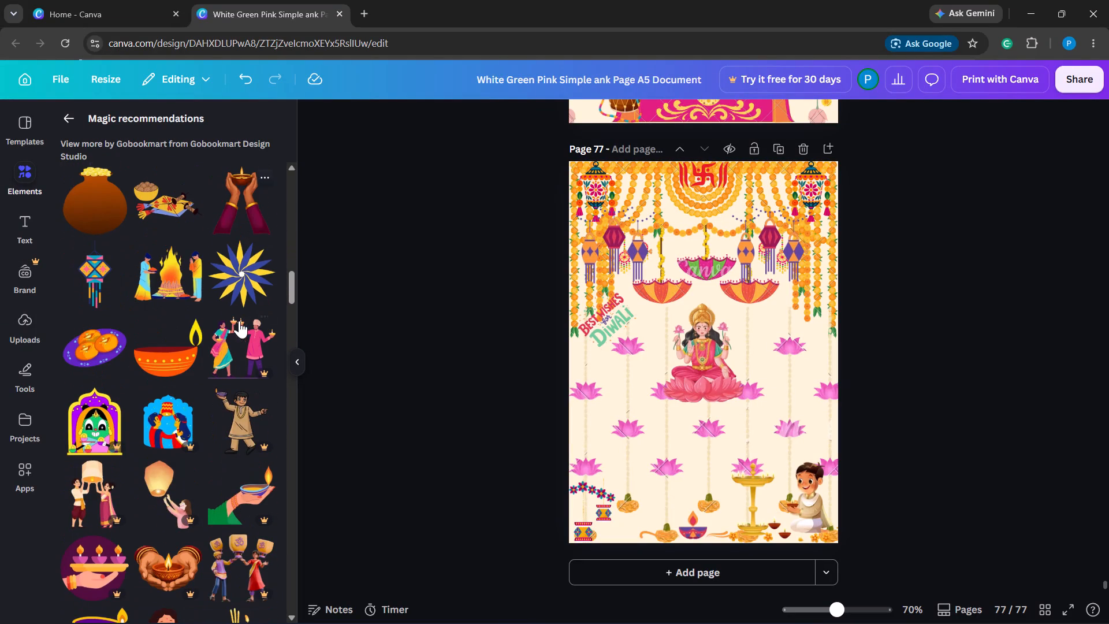
scroll(158, 433, down, 4)
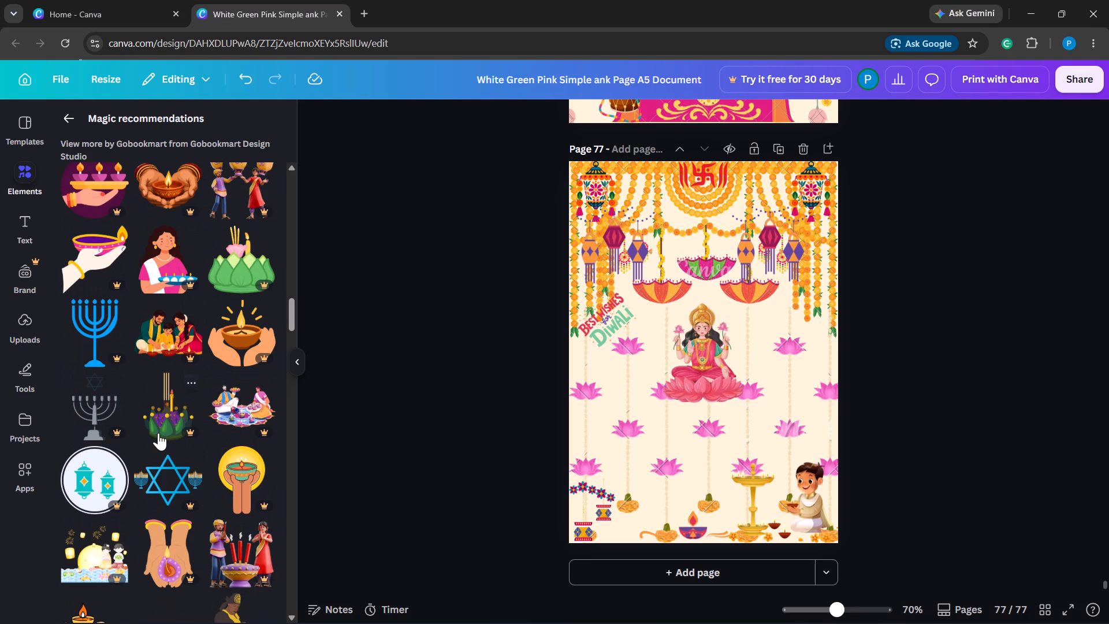
scroll(158, 433, down, 3)
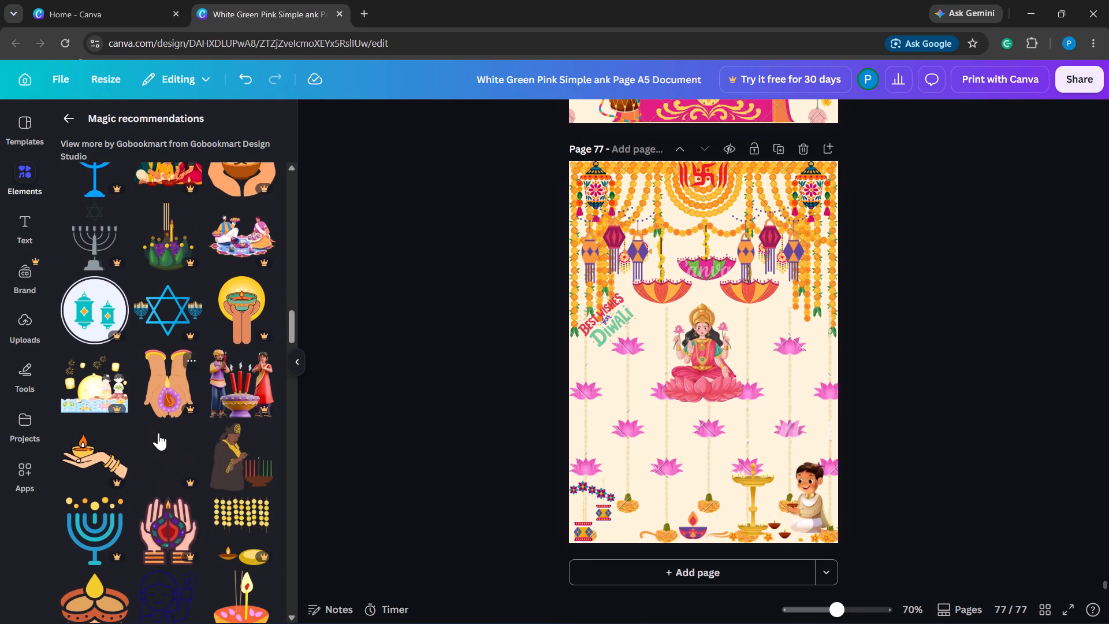
scroll(158, 433, down, 5)
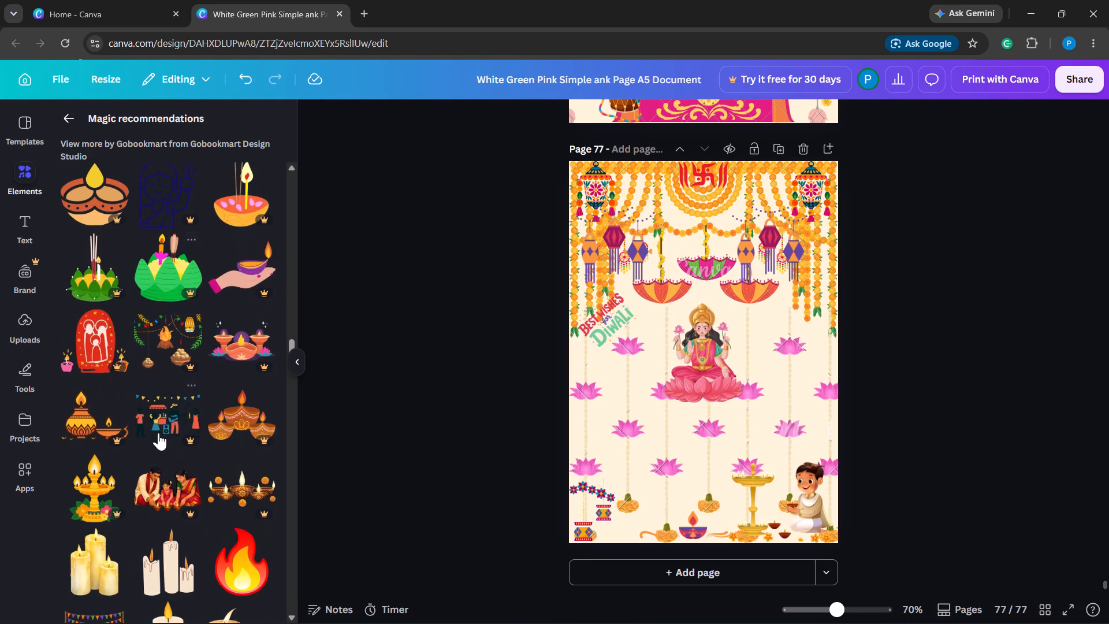
scroll(158, 433, down, 3)
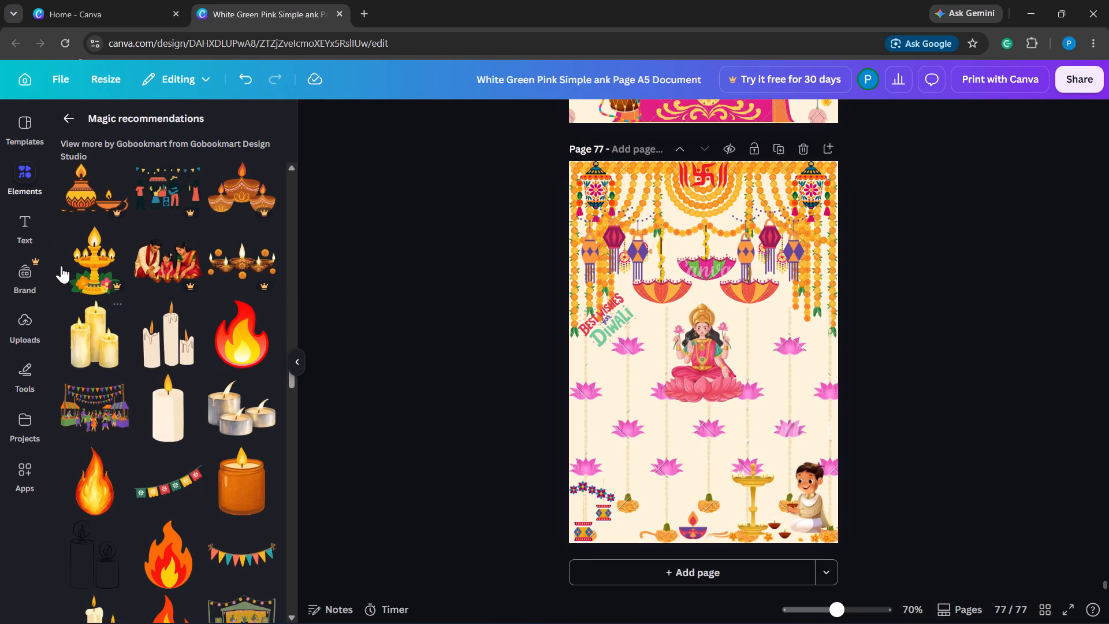
Add the trio of ornate brown diyas with marigolds, shrunk, at the page's bottom edge between the patterned pots and the purple diya.
click(235, 264)
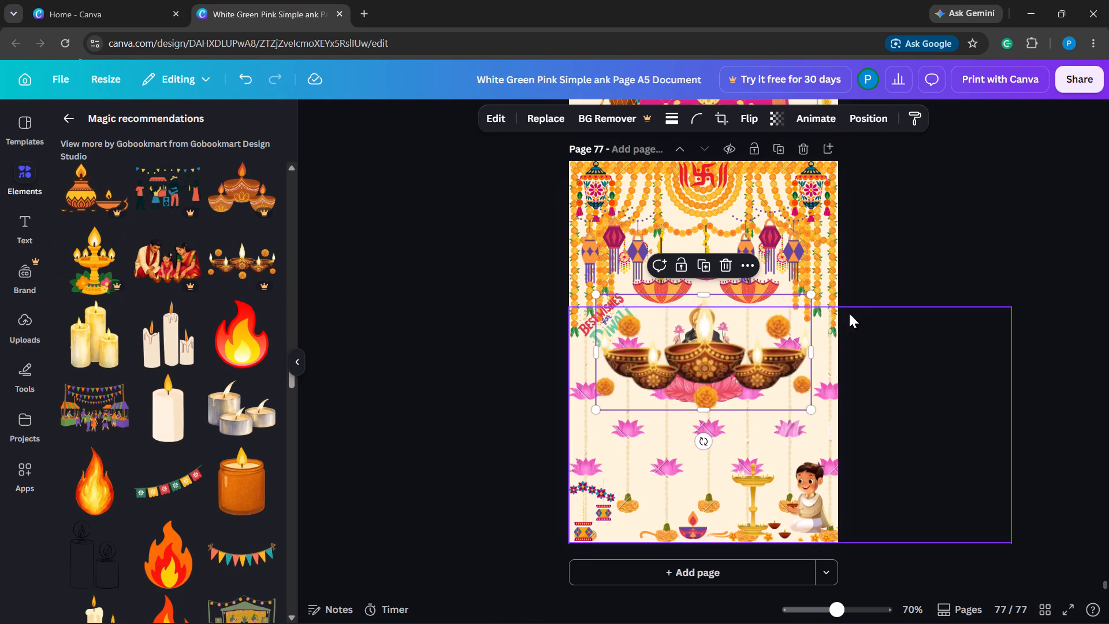
drag(809, 298, 674, 392)
click(654, 395)
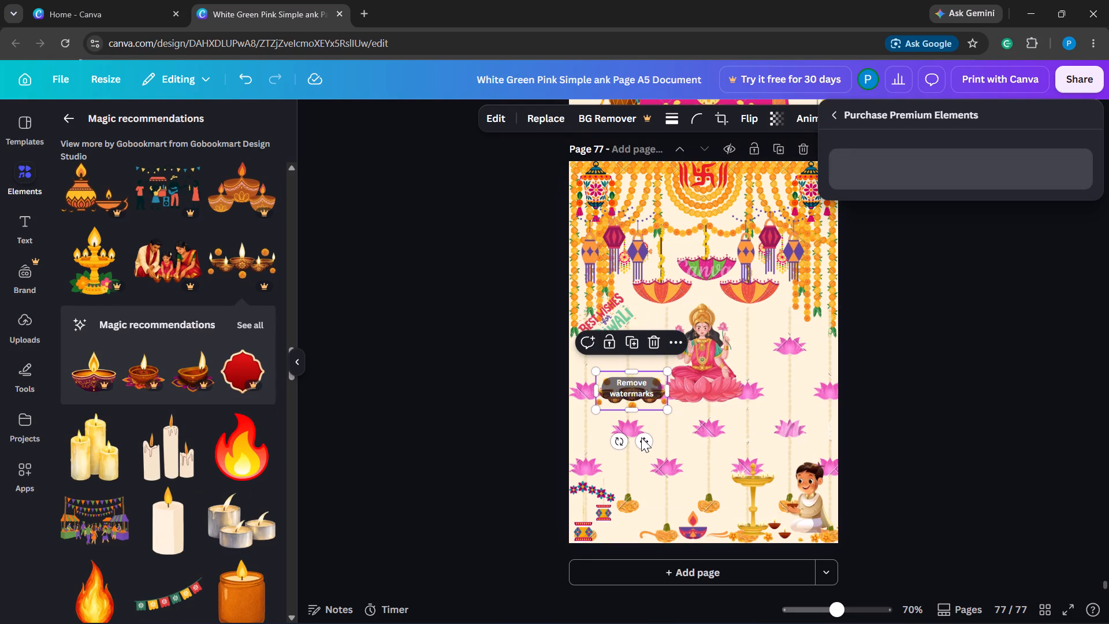
click(642, 441)
click(1041, 456)
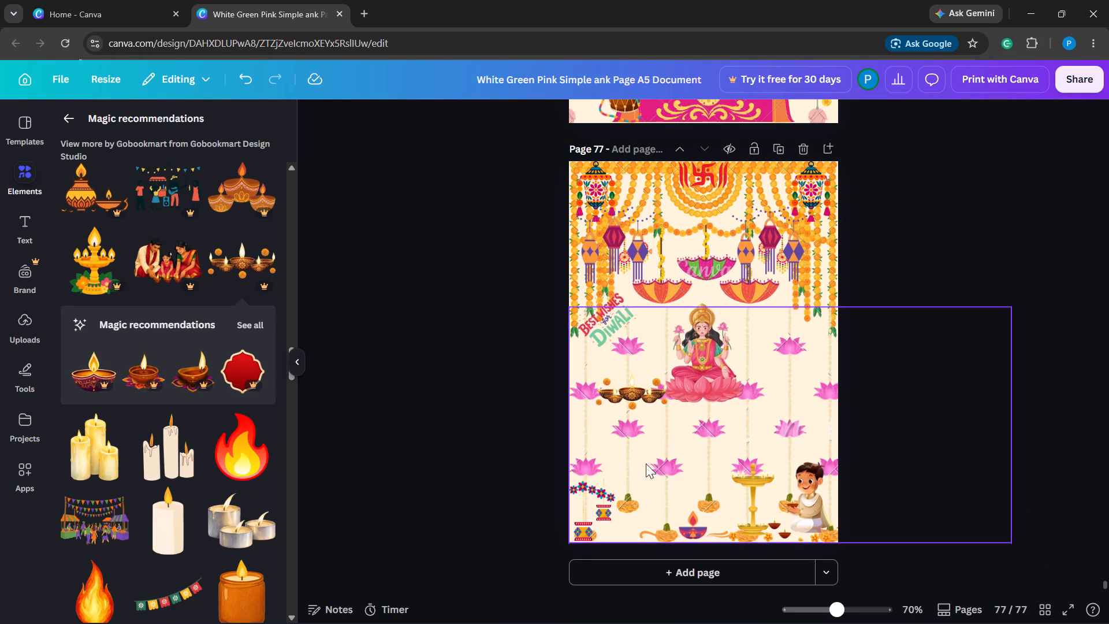
click(638, 400)
drag(638, 400, 642, 475)
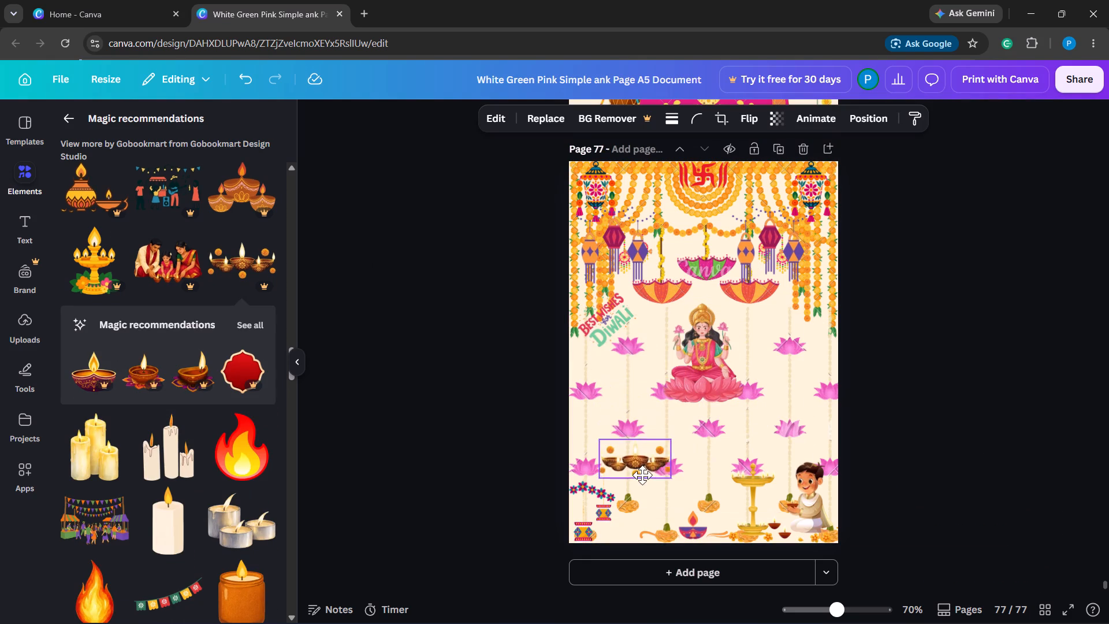
drag(642, 475, 646, 536)
click(386, 470)
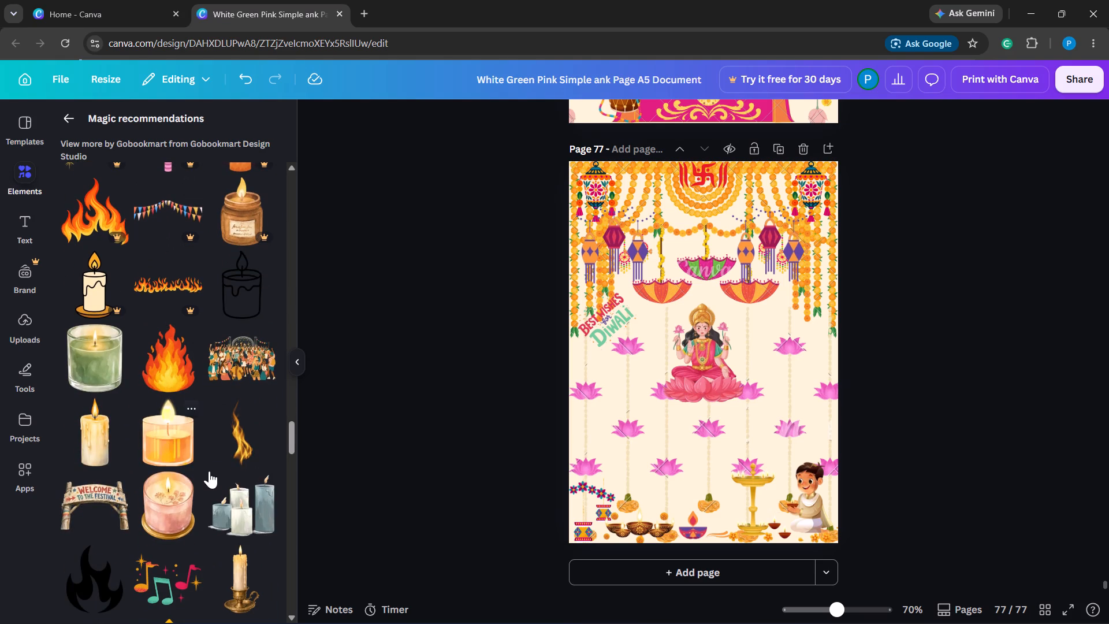
scroll(209, 471, down, 5)
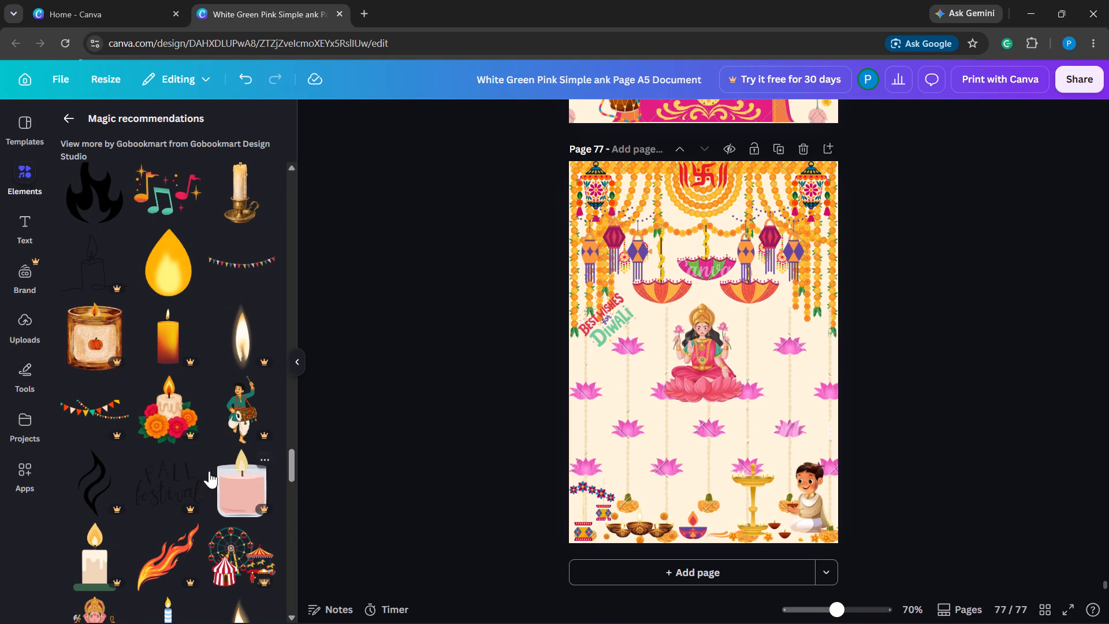
scroll(209, 471, down, 7)
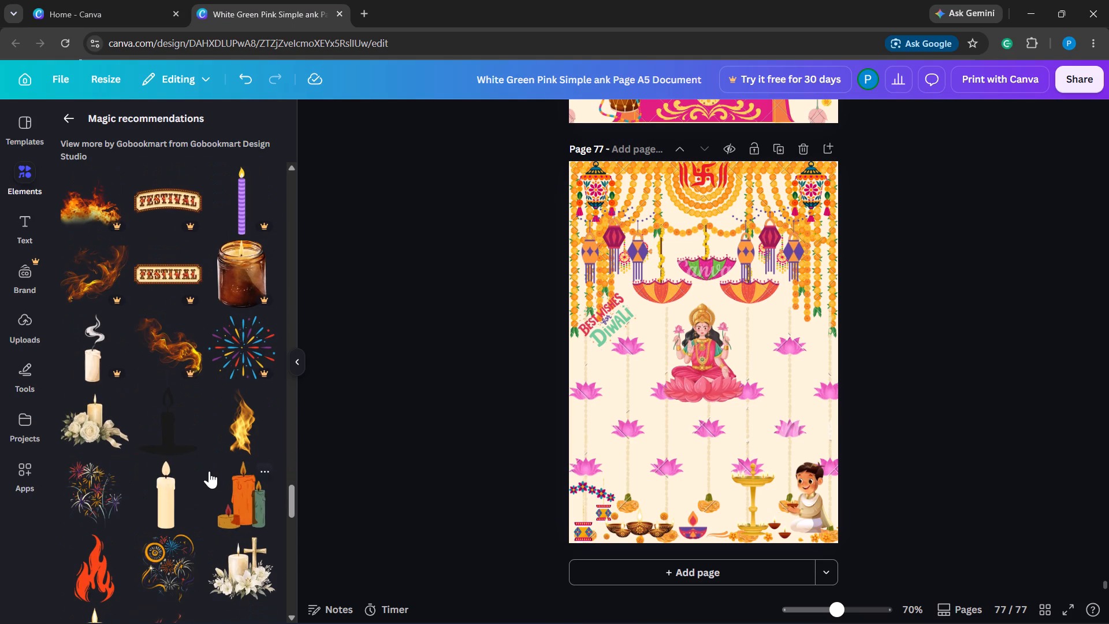
Add the arched "FESTIVAL" sign, shrunk to about 3.5 wide by 1.3 high, at the page's top edge between the left lantern and the swastika.
click(143, 189)
click(715, 344)
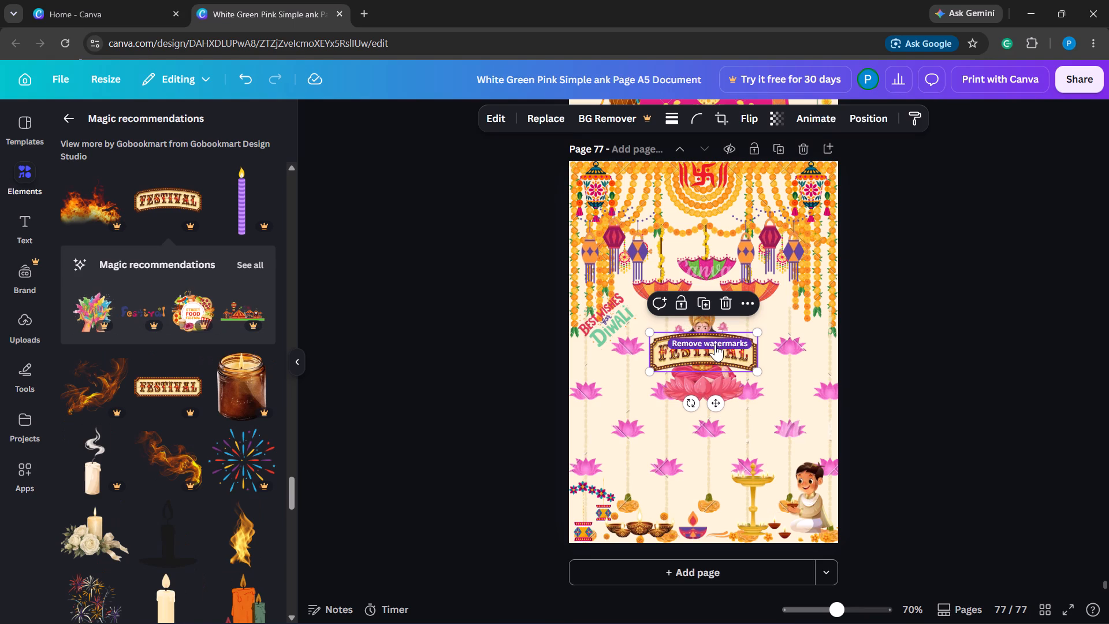
click(718, 400)
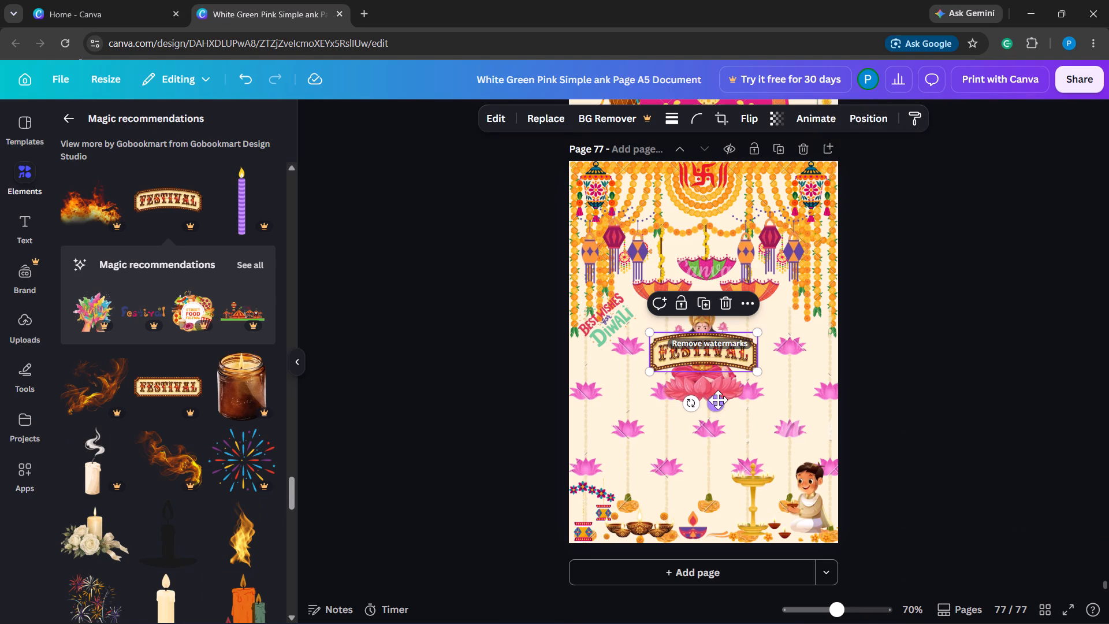
drag(718, 400, 774, 237)
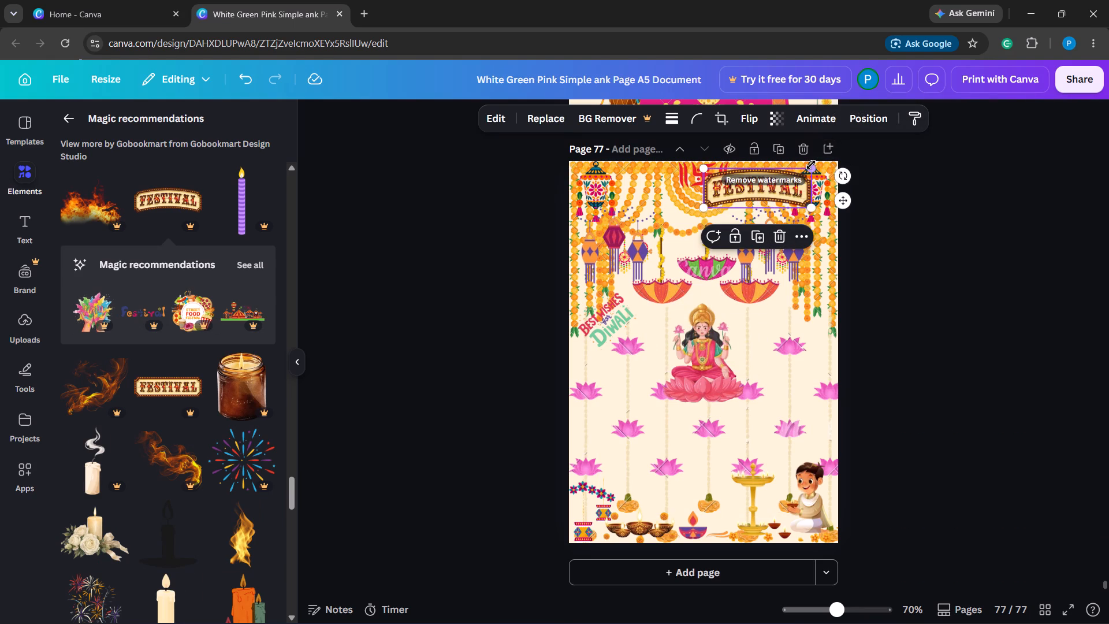
drag(811, 165, 777, 191)
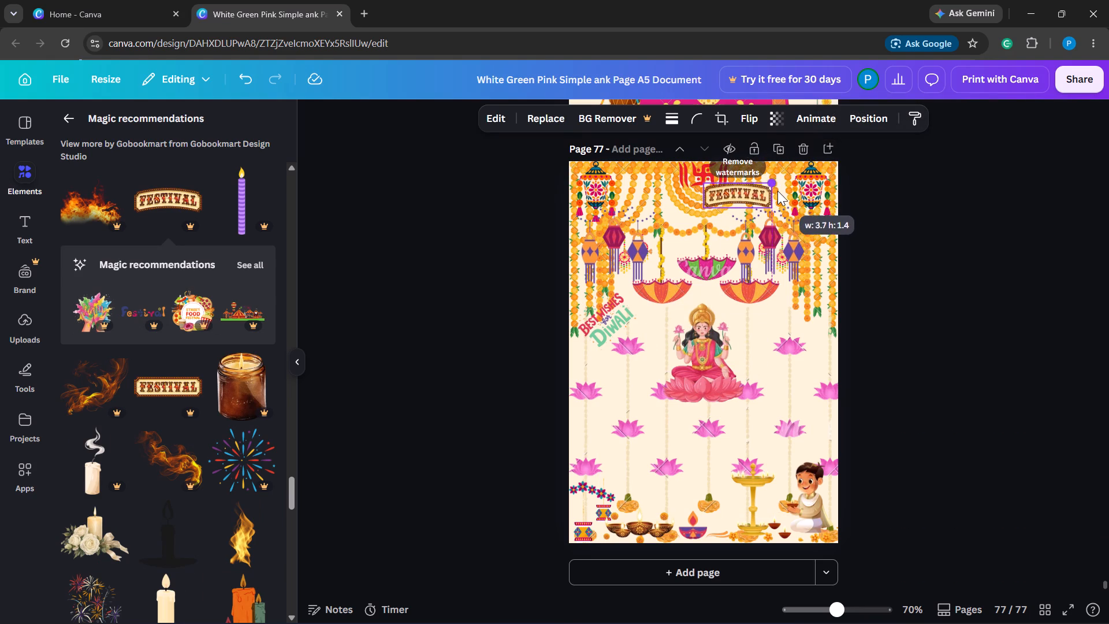
drag(751, 242, 773, 218)
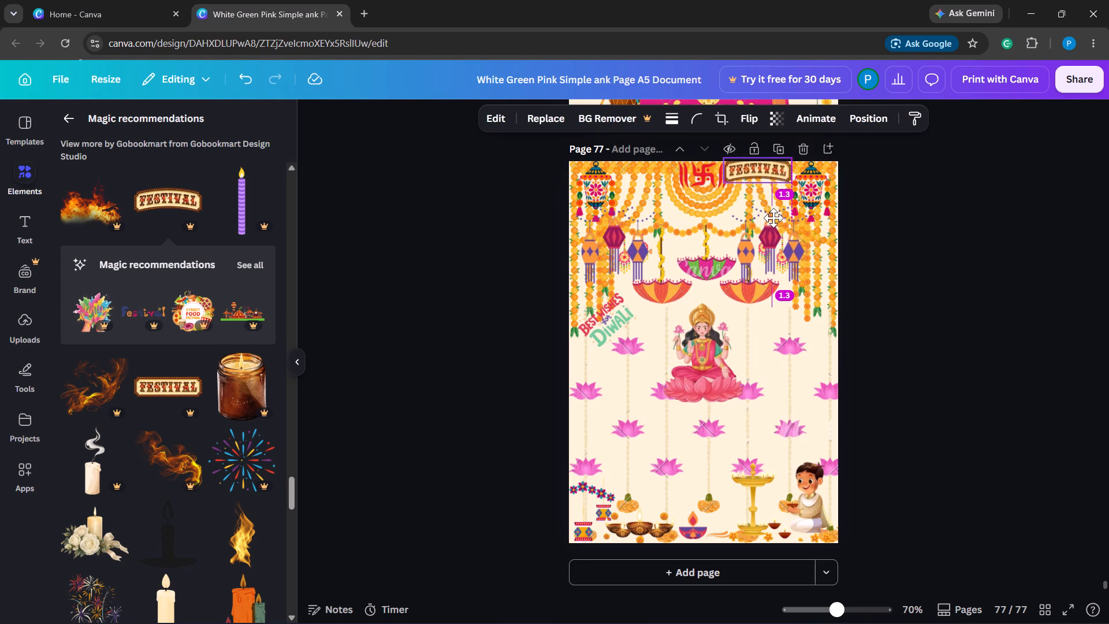
drag(773, 218, 663, 218)
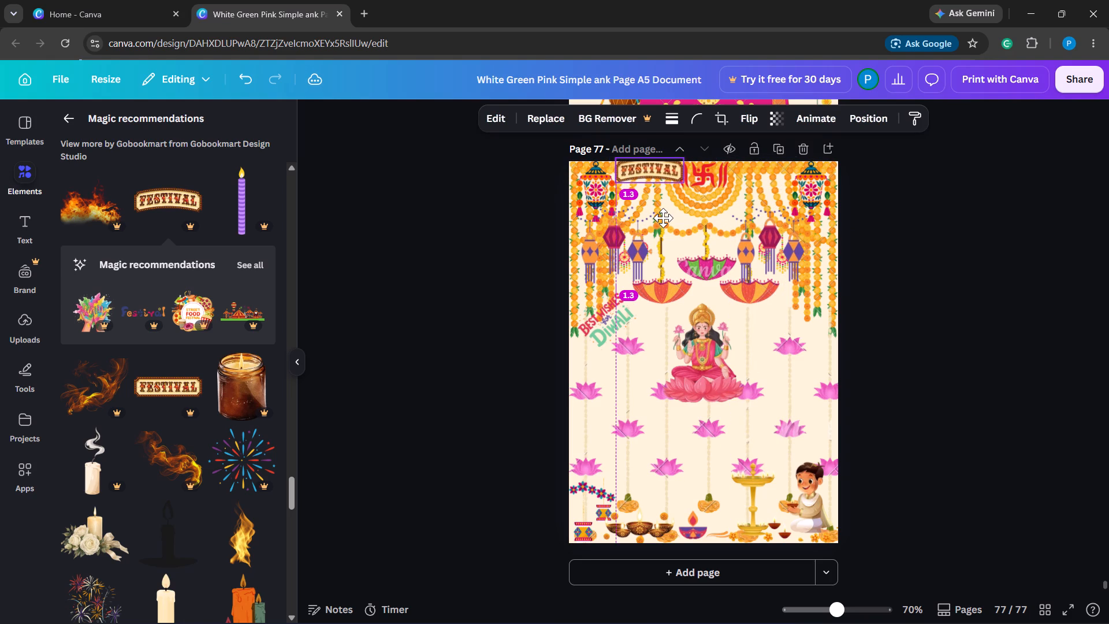
drag(663, 218, 661, 220)
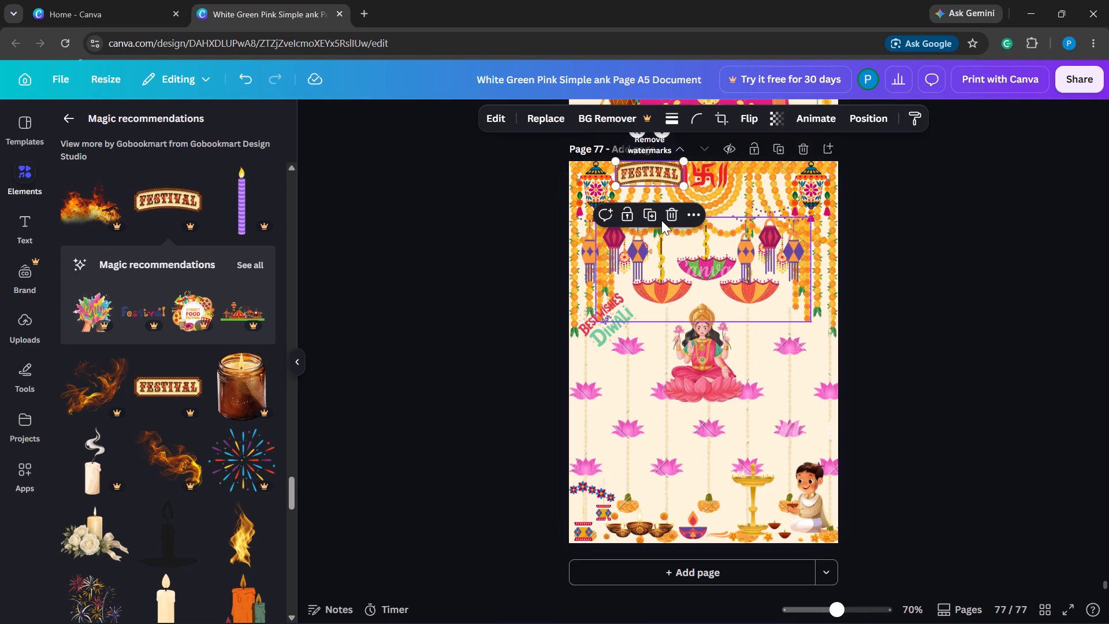
click(1047, 373)
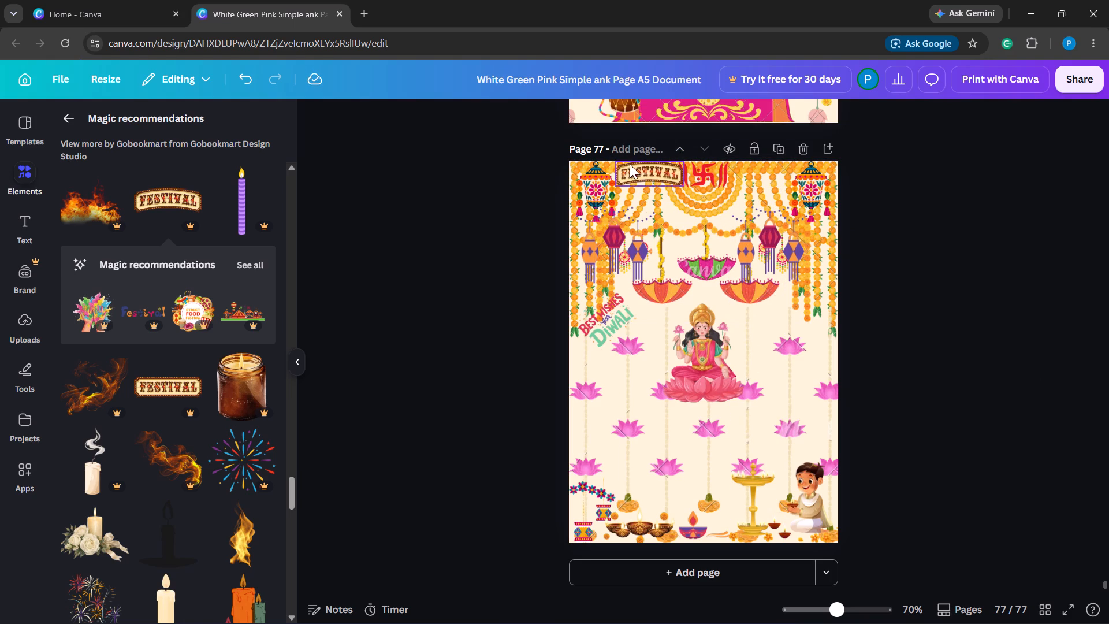
click(631, 167)
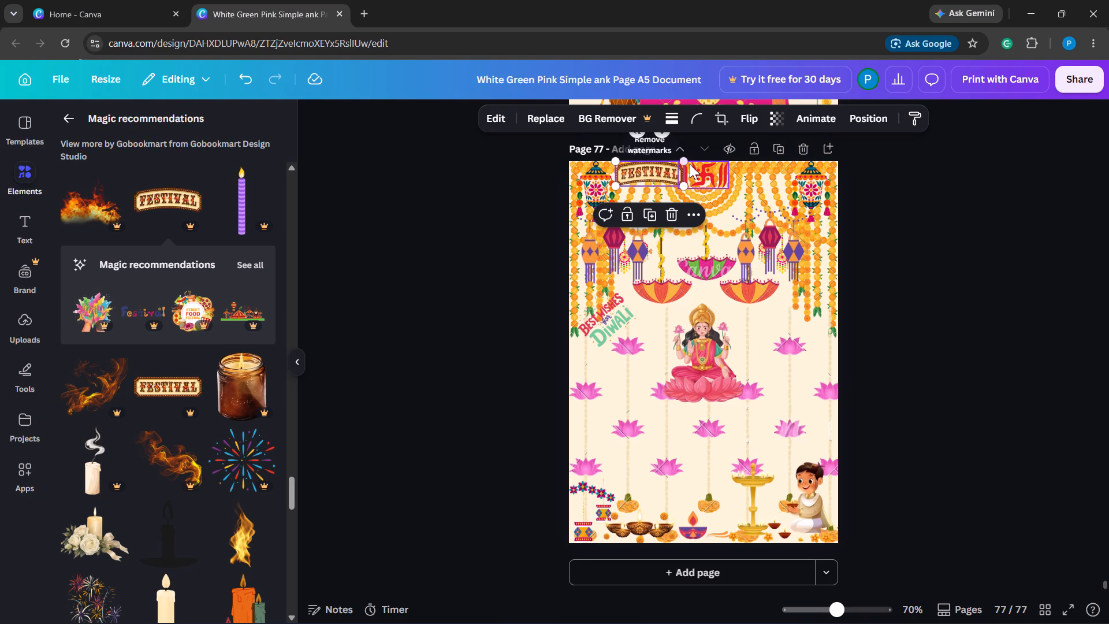
drag(686, 163, 680, 164)
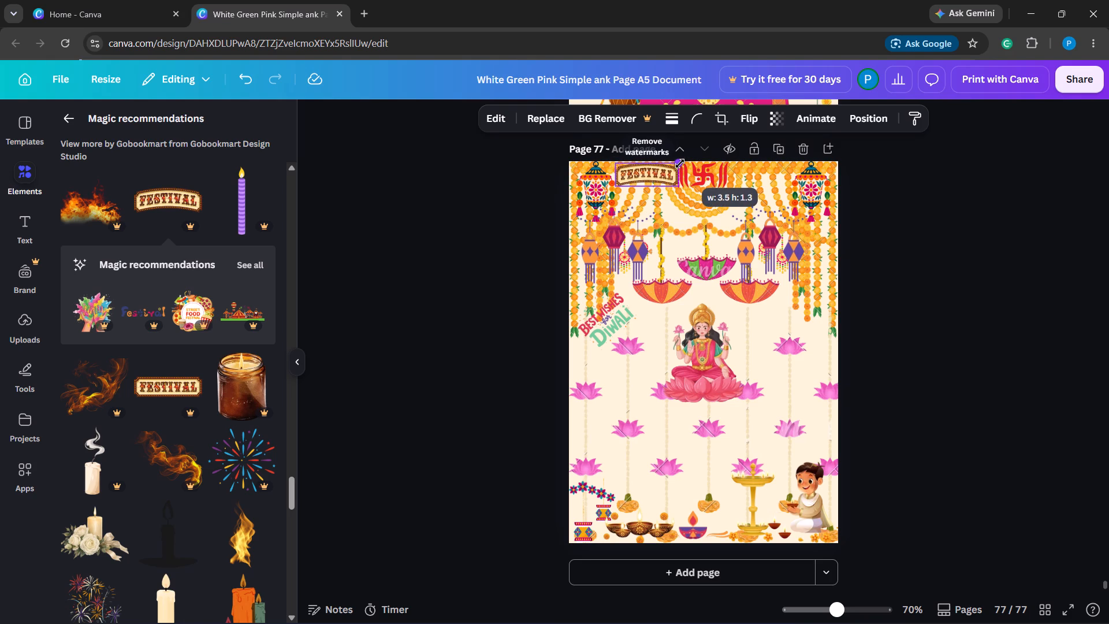
click(497, 213)
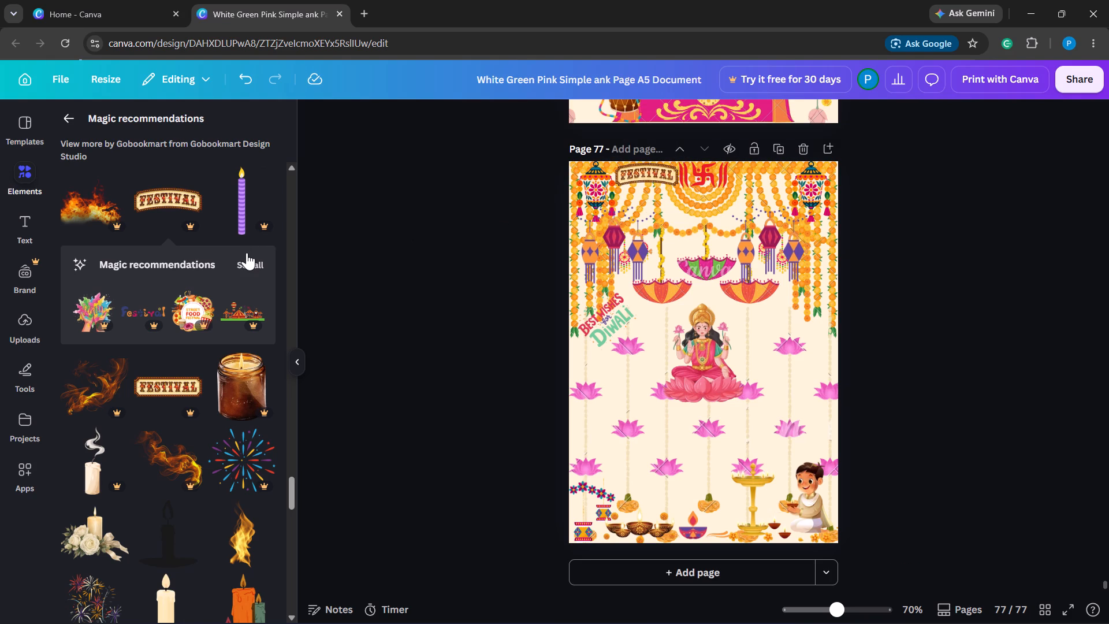
Add the "AUGUST 22" calendar from the festival sign's full recommendations, shrunk, at the page's top edge between the swastika and the right lantern.
click(247, 252)
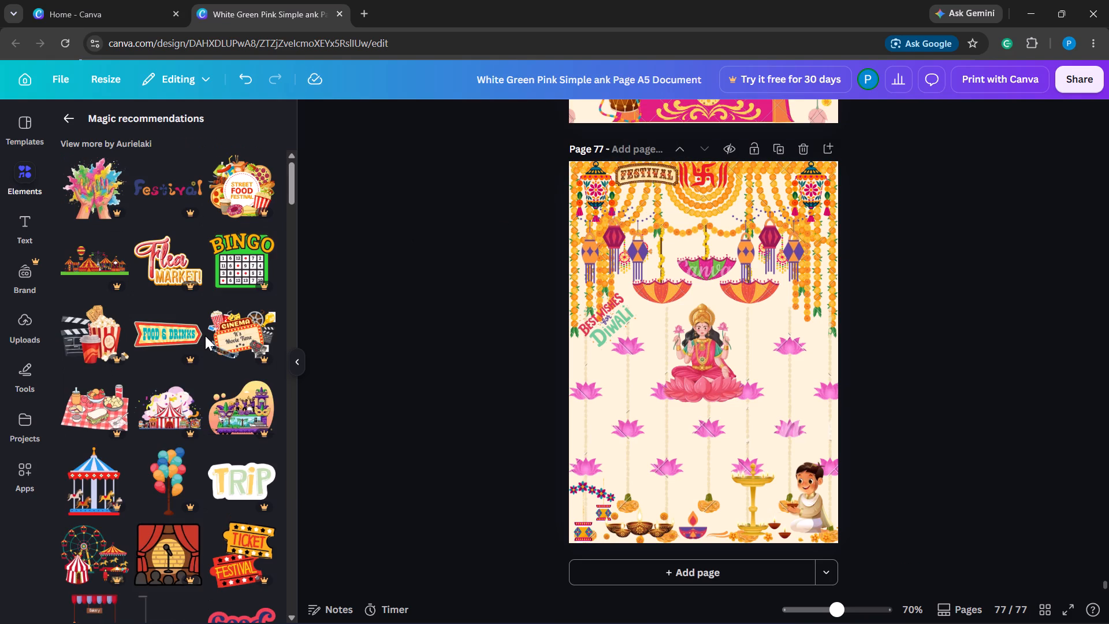
scroll(205, 336, down, 9)
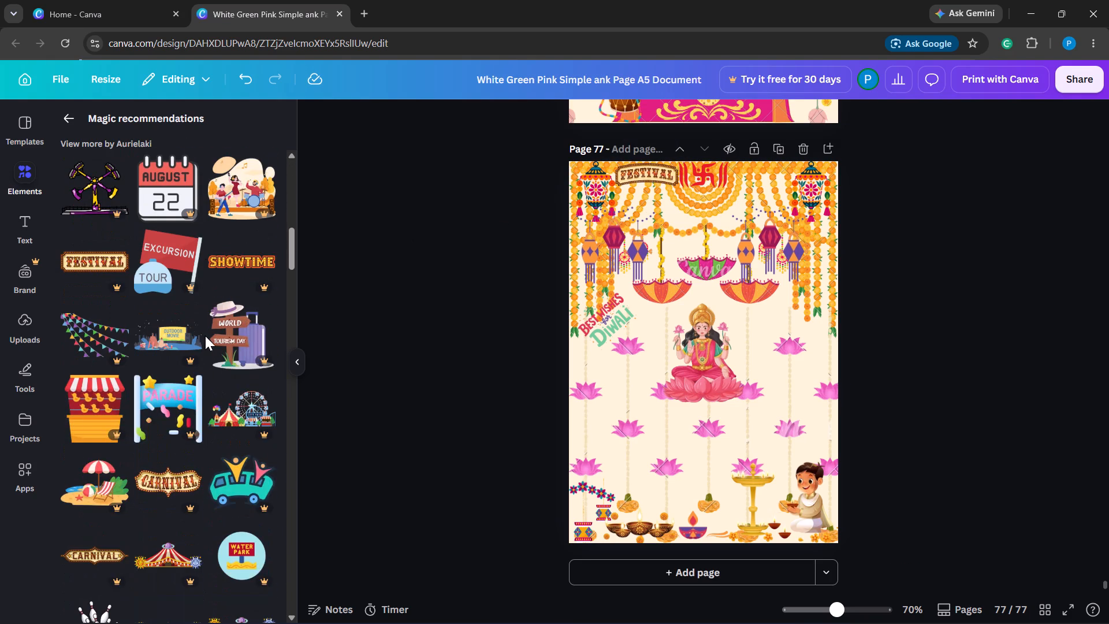
scroll(205, 336, up, 1)
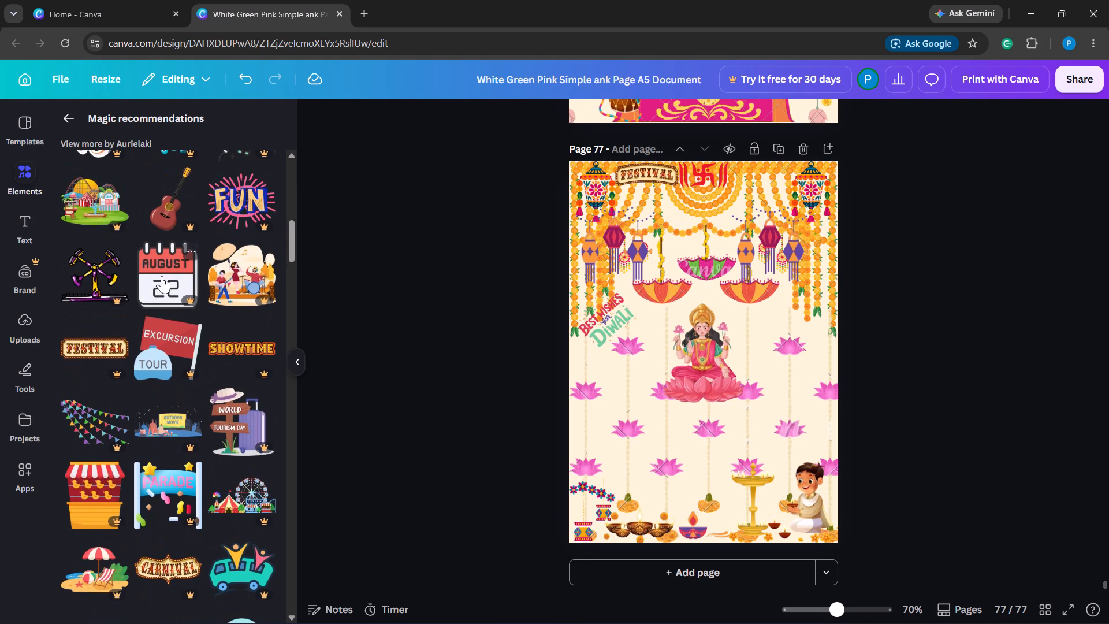
click(162, 276)
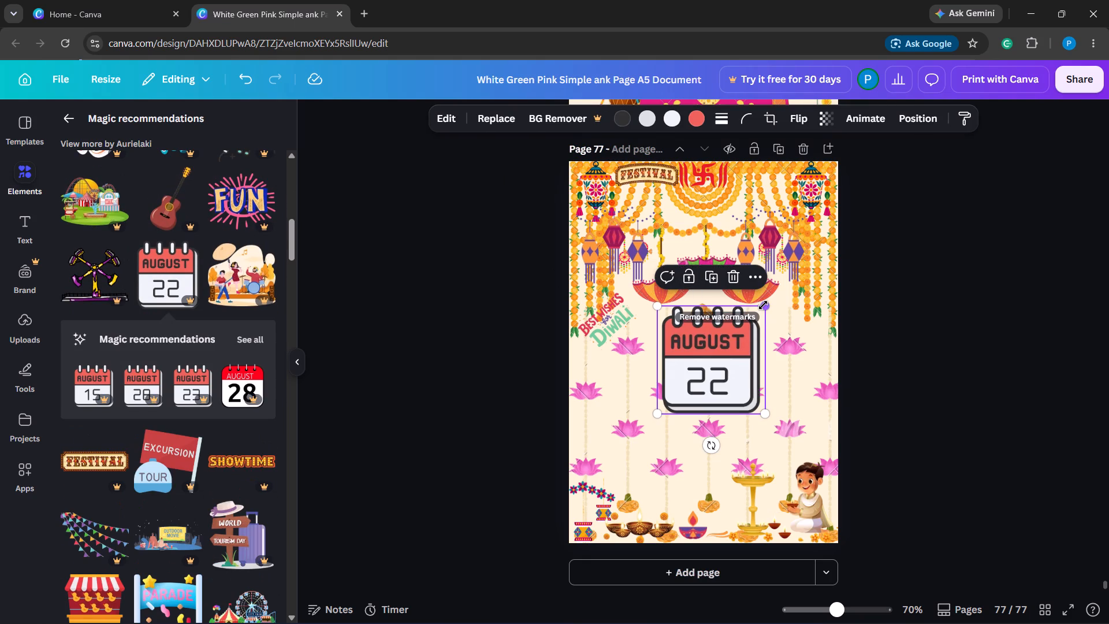
drag(763, 305, 708, 392)
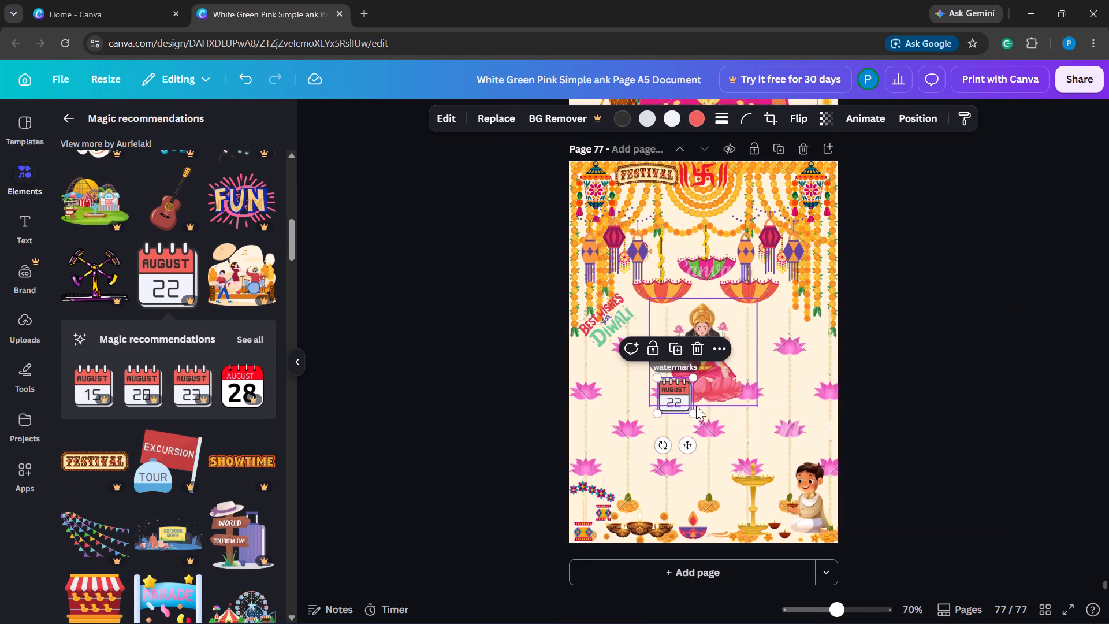
drag(691, 446, 781, 228)
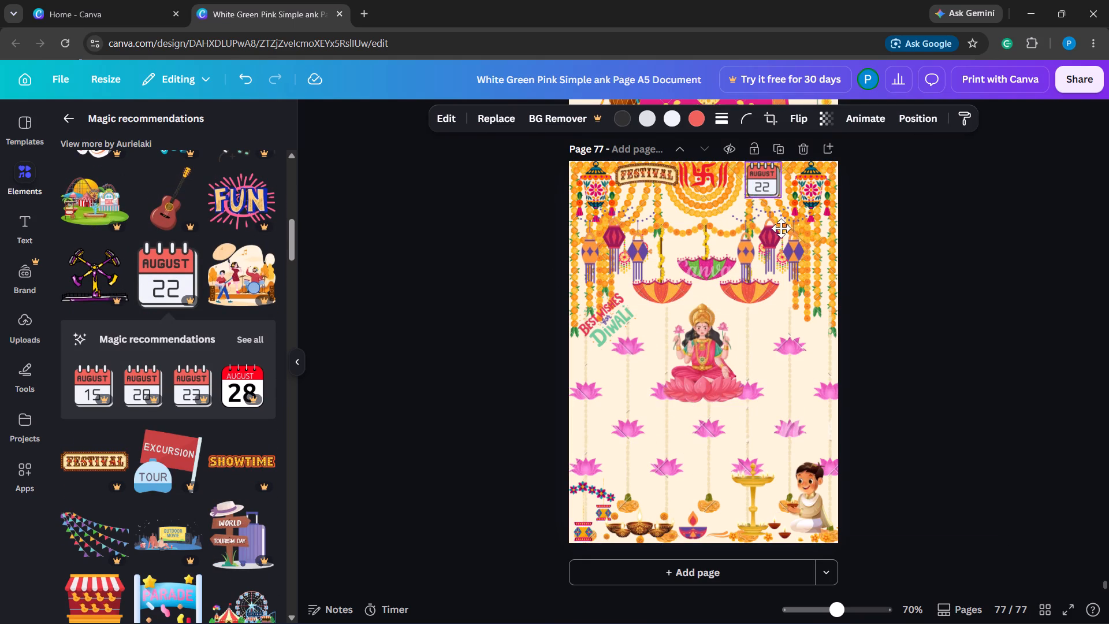
Fine-tune the "AUGUST 22" calendar's position between the swastika and the right lantern at the page's top edge.
drag(781, 228, 783, 231)
click(315, 378)
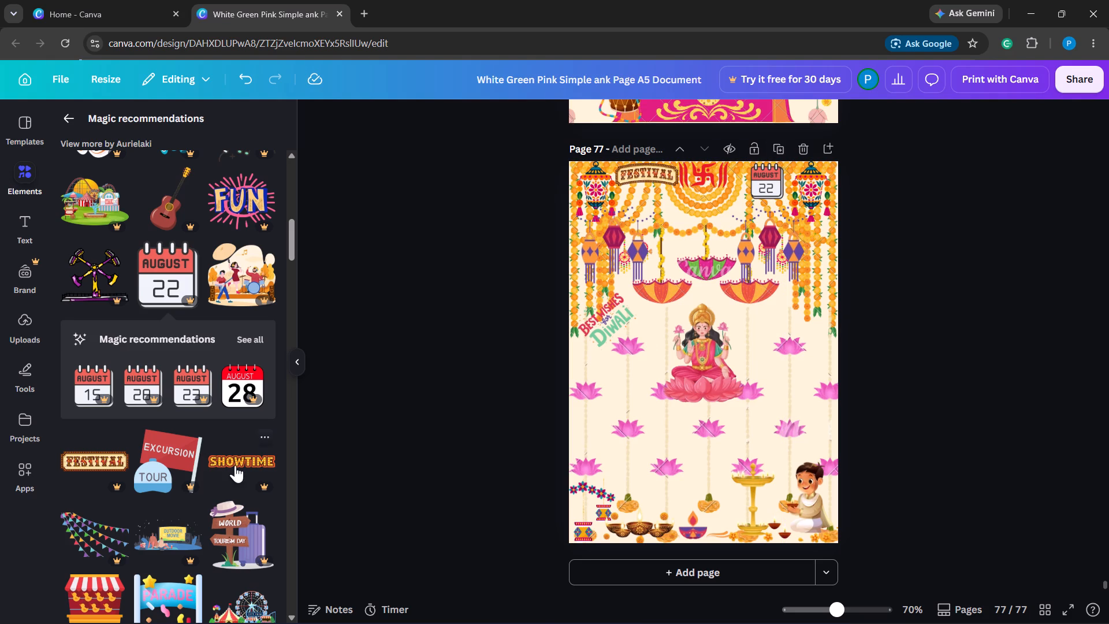
Add the swirling teal, orange and yellow rangoli from the recently used elements, shrunk, at the page's left edge above the flower strip.
scroll(235, 465, down, 4)
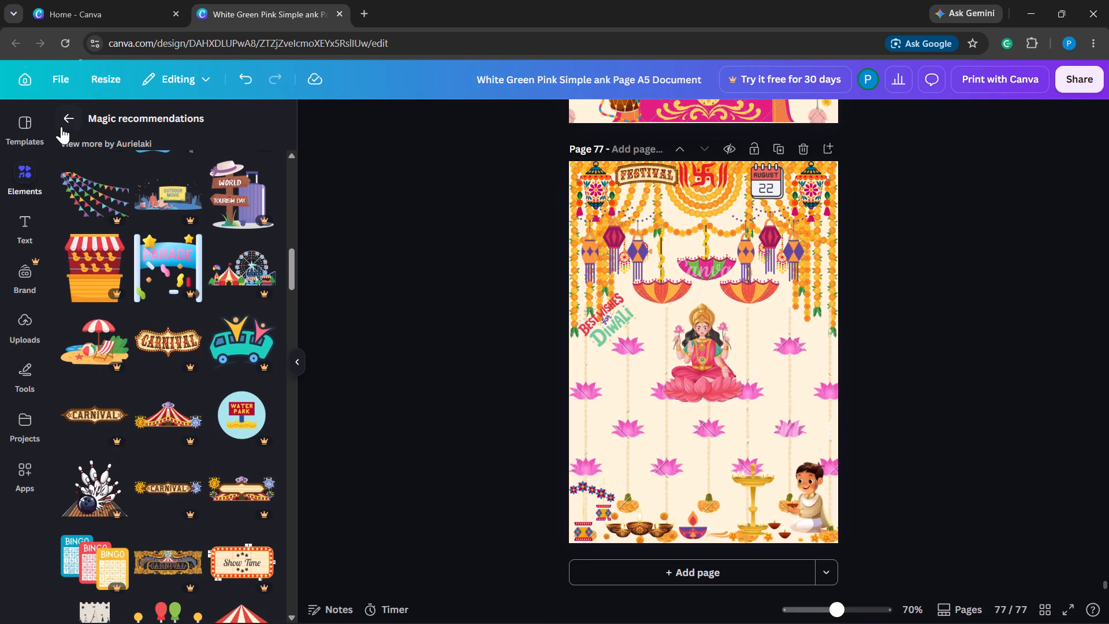
click(64, 128)
scroll(151, 350, down, 3)
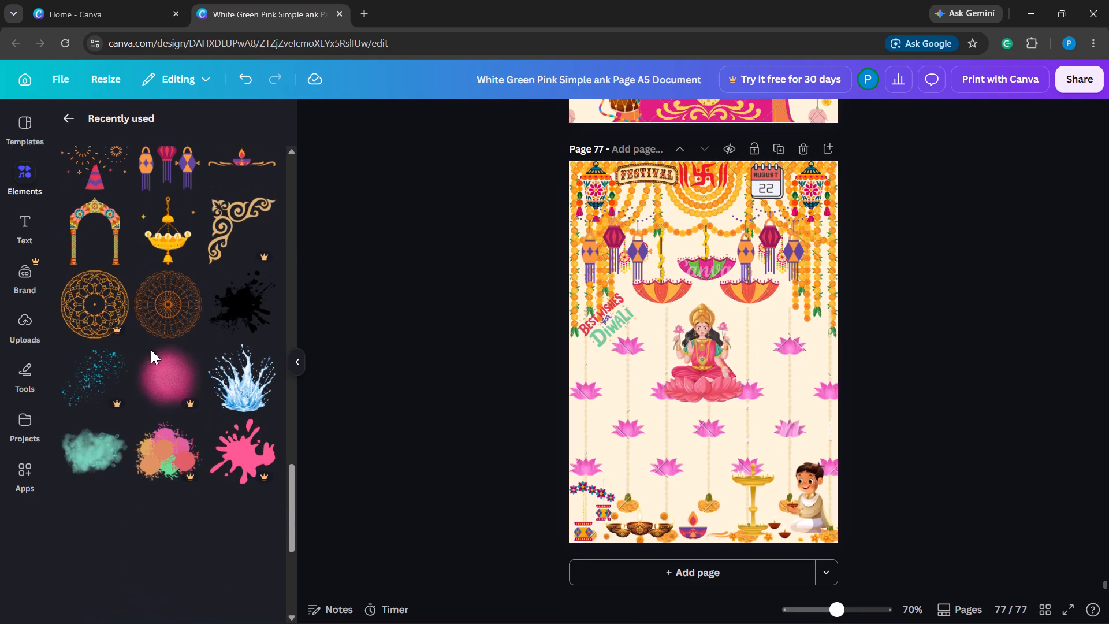
scroll(151, 350, down, 7)
scroll(151, 350, up, 2)
scroll(151, 350, down, 1)
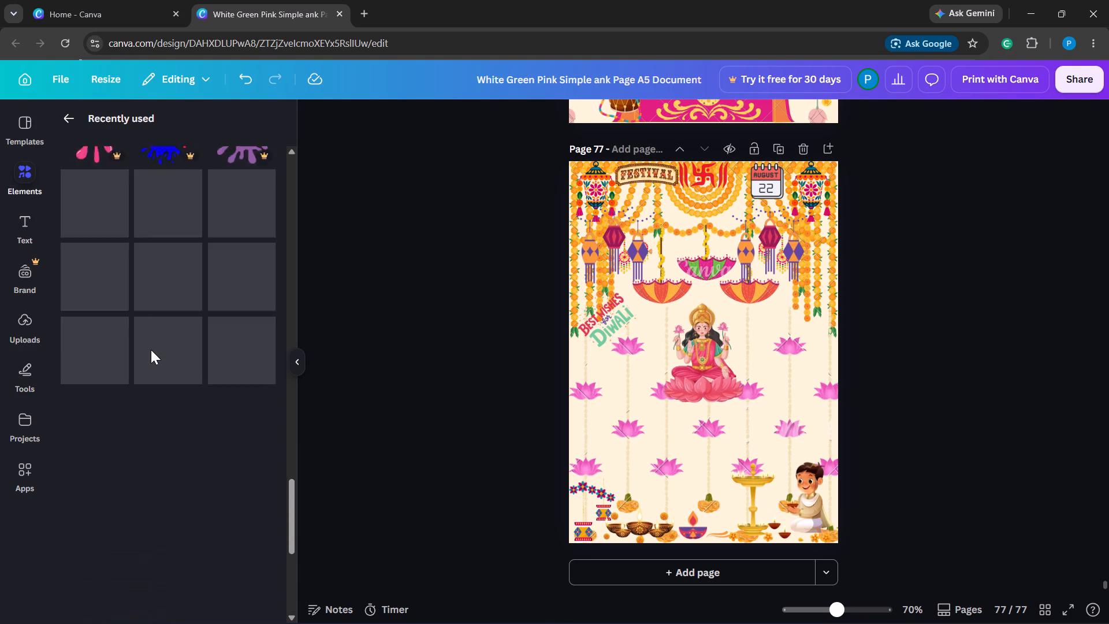
scroll(151, 350, down, 2)
scroll(151, 350, up, 5)
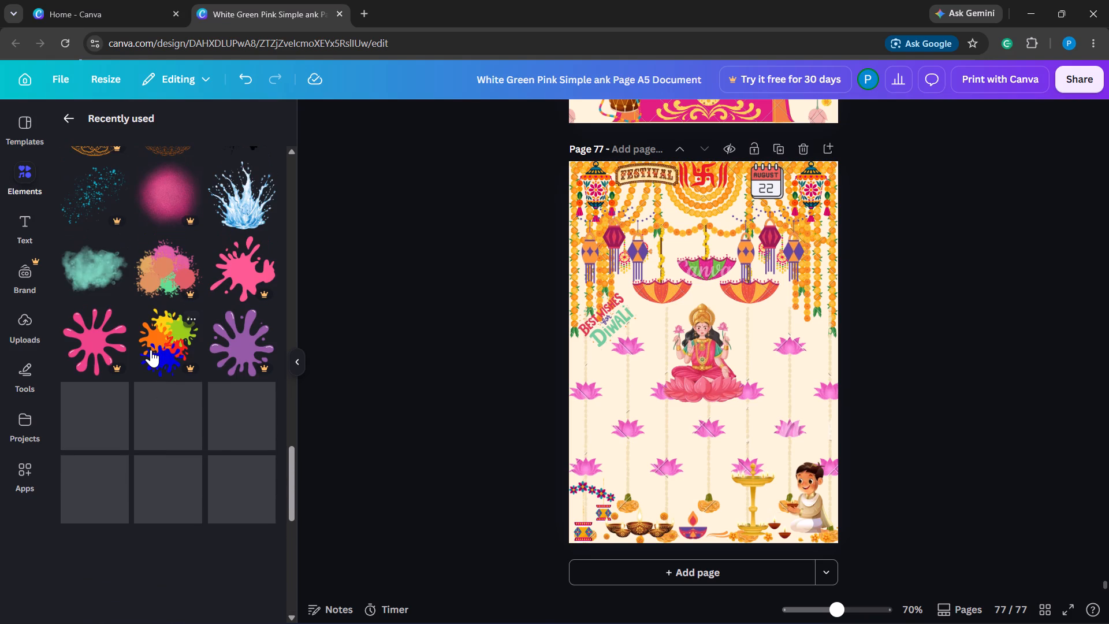
scroll(151, 350, down, 3)
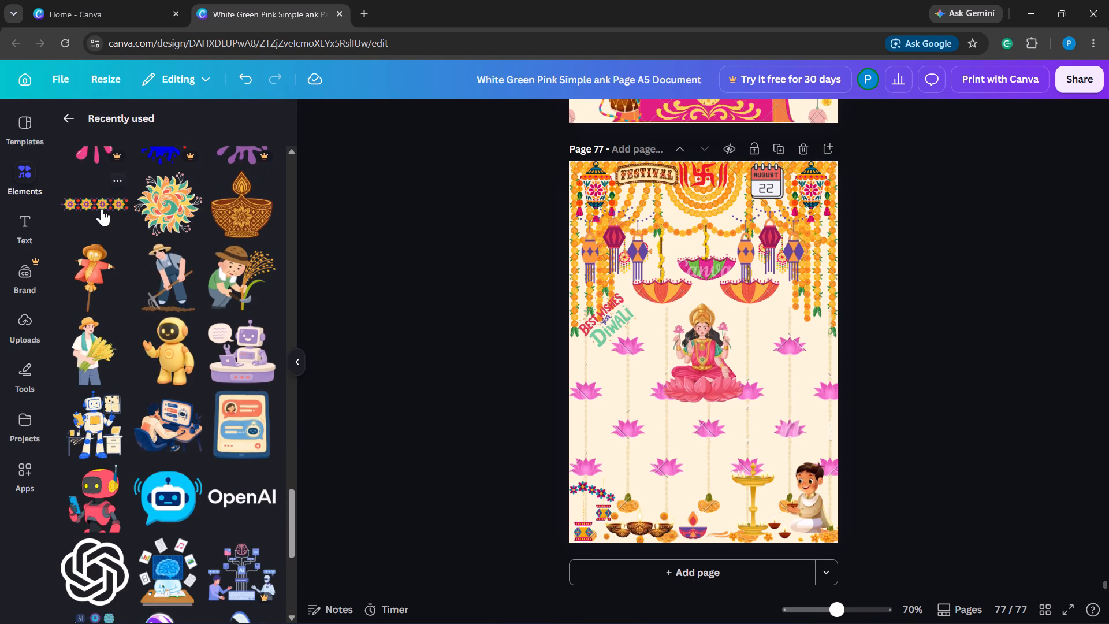
click(172, 210)
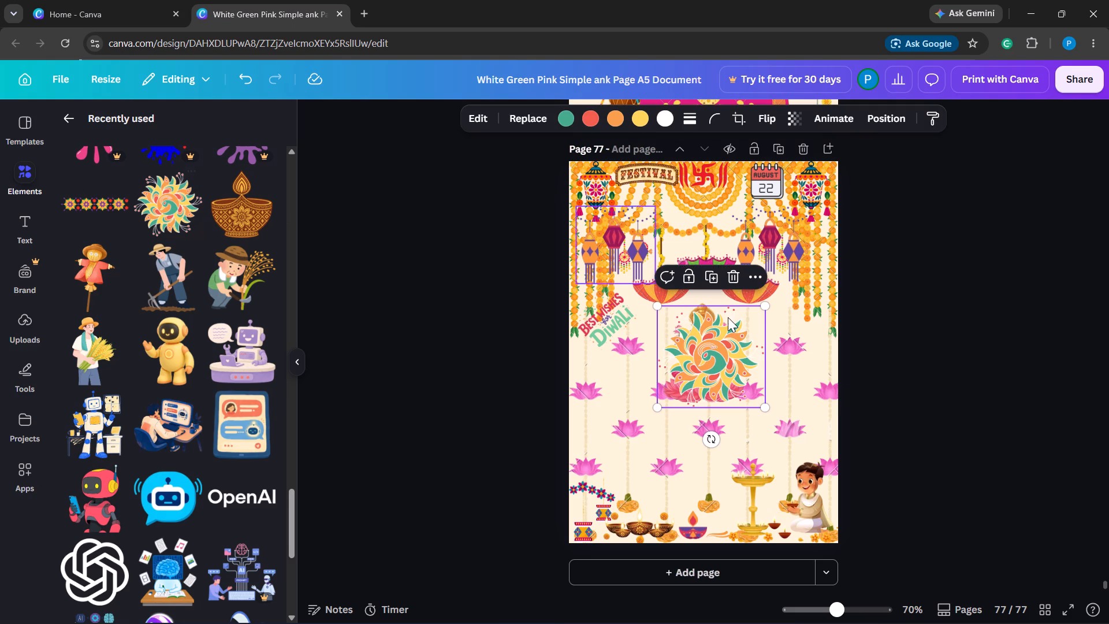
drag(721, 361, 638, 420)
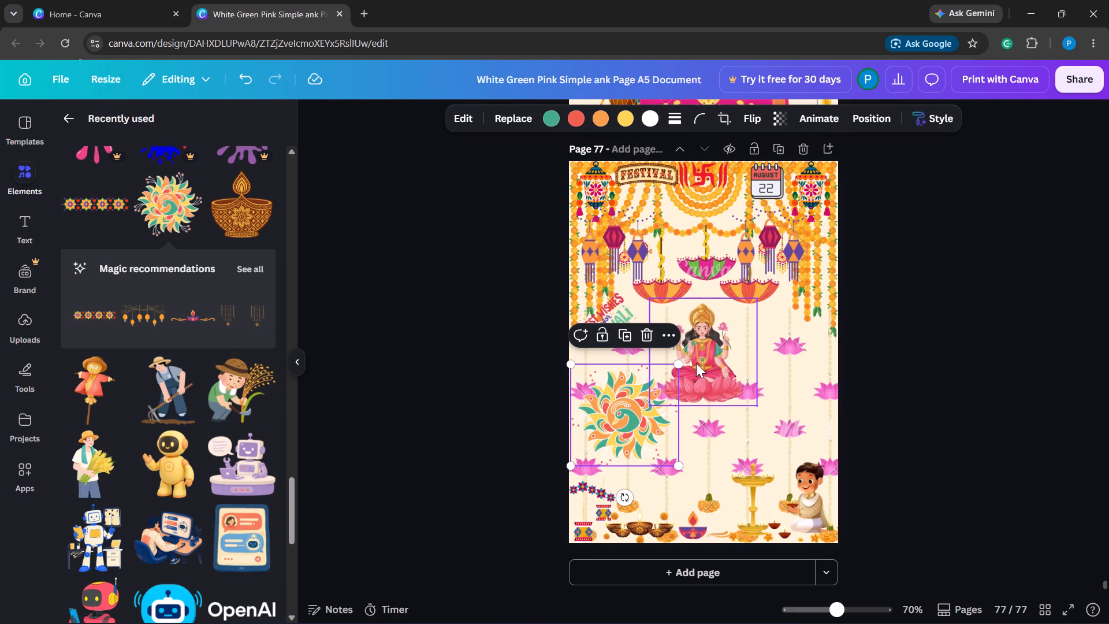
drag(679, 363, 641, 405)
drag(609, 434, 605, 448)
click(932, 492)
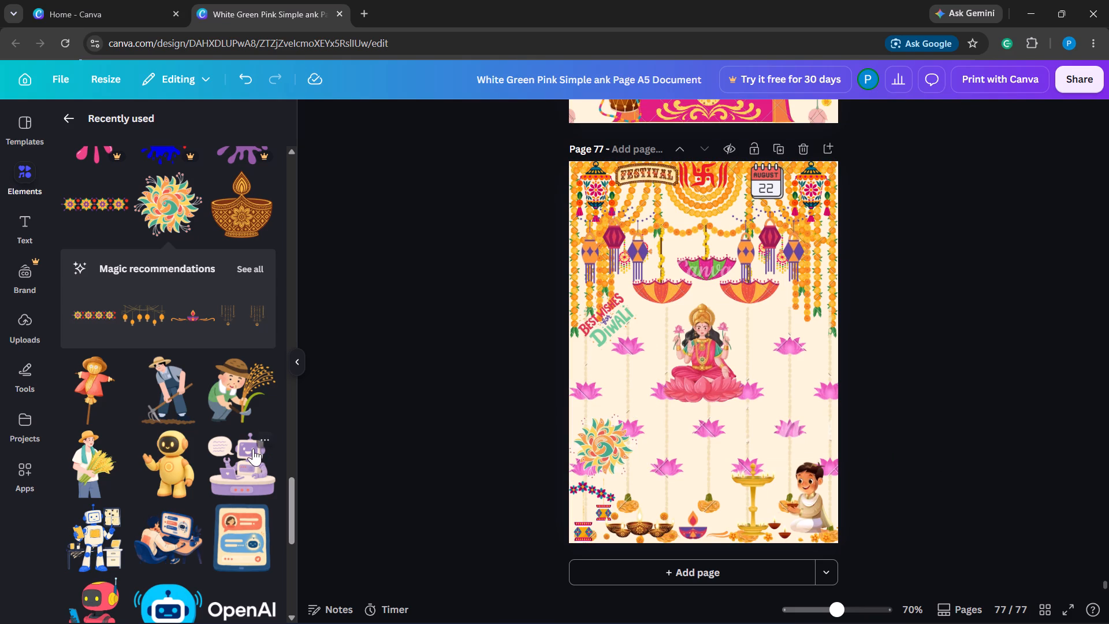
Add the pink and yellow petalled mandala from the swirling rangoli's full recommendations, shrunk, at the page's right edge above the seated boy.
click(247, 272)
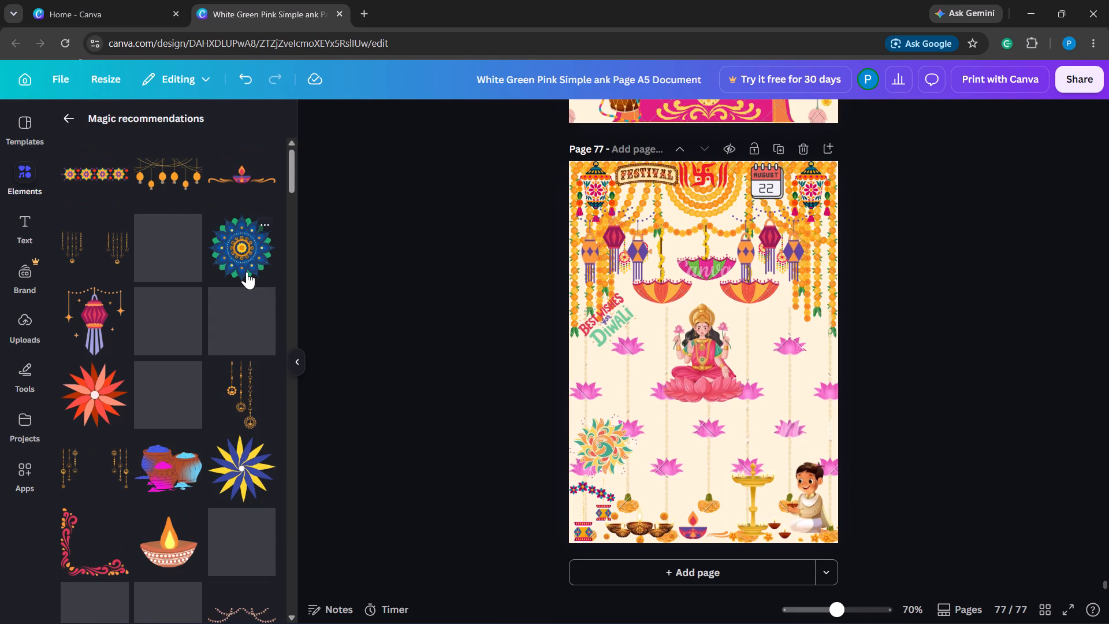
click(257, 343)
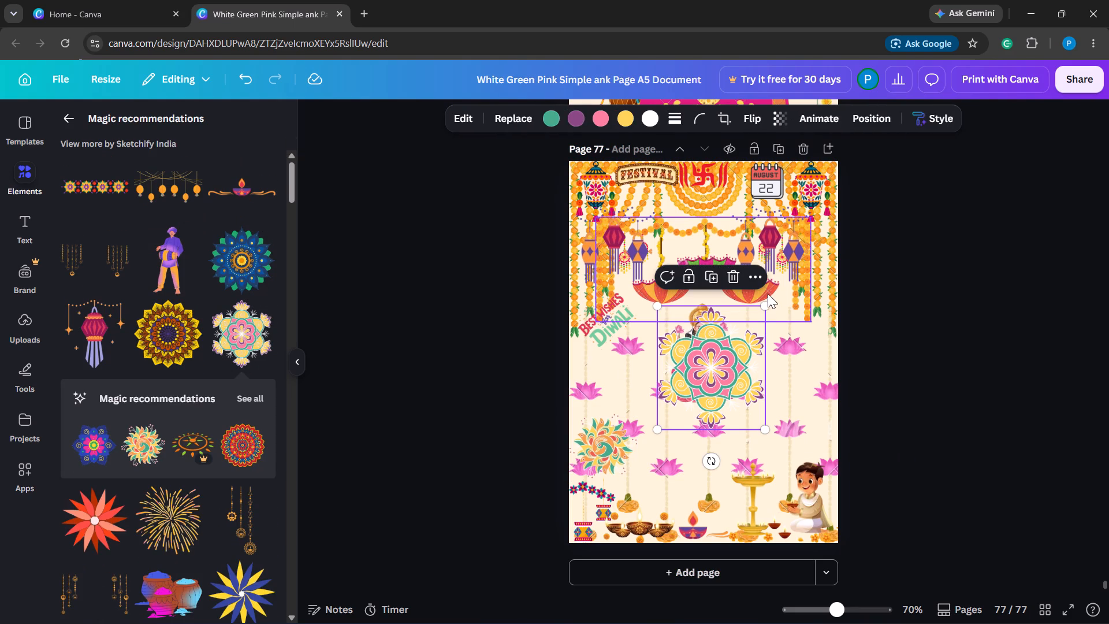
drag(768, 304, 738, 368)
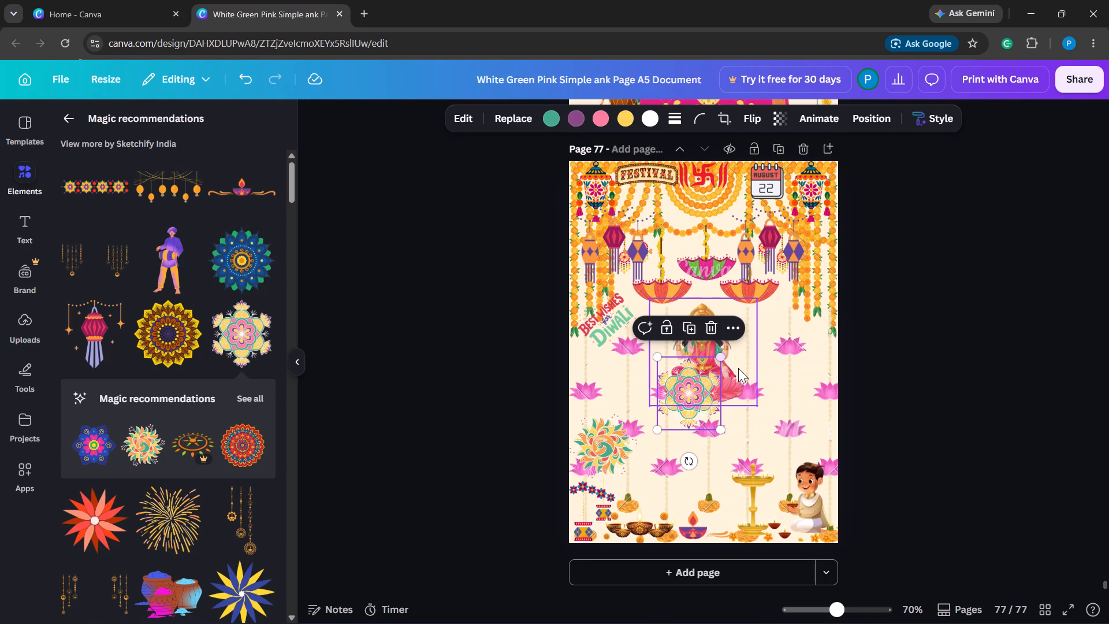
drag(693, 402, 803, 430)
drag(829, 385, 821, 403)
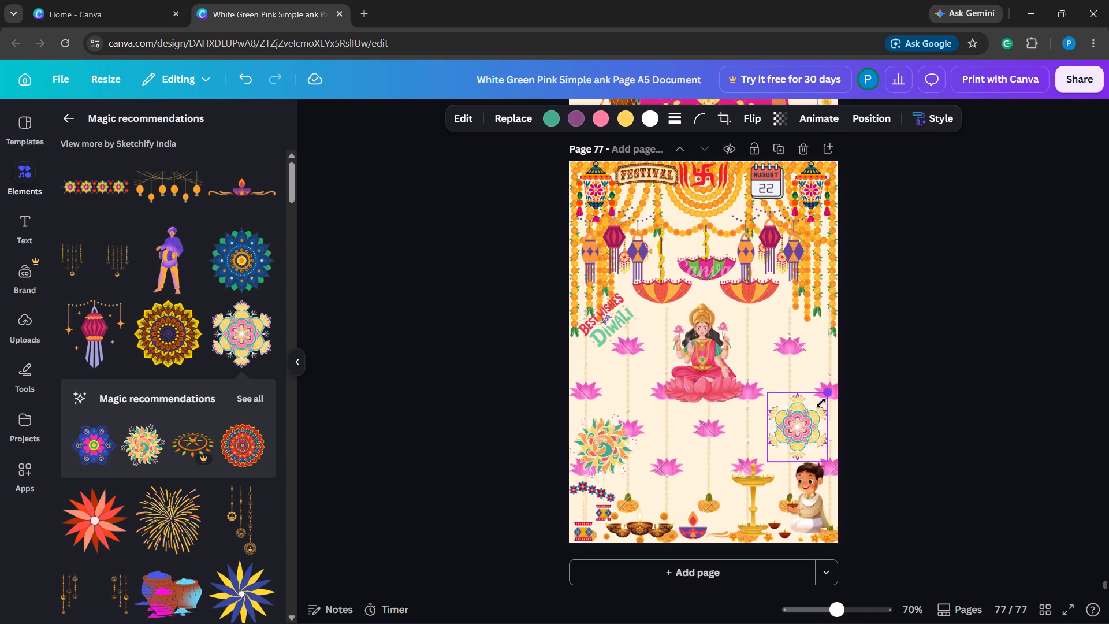
drag(821, 403, 816, 413)
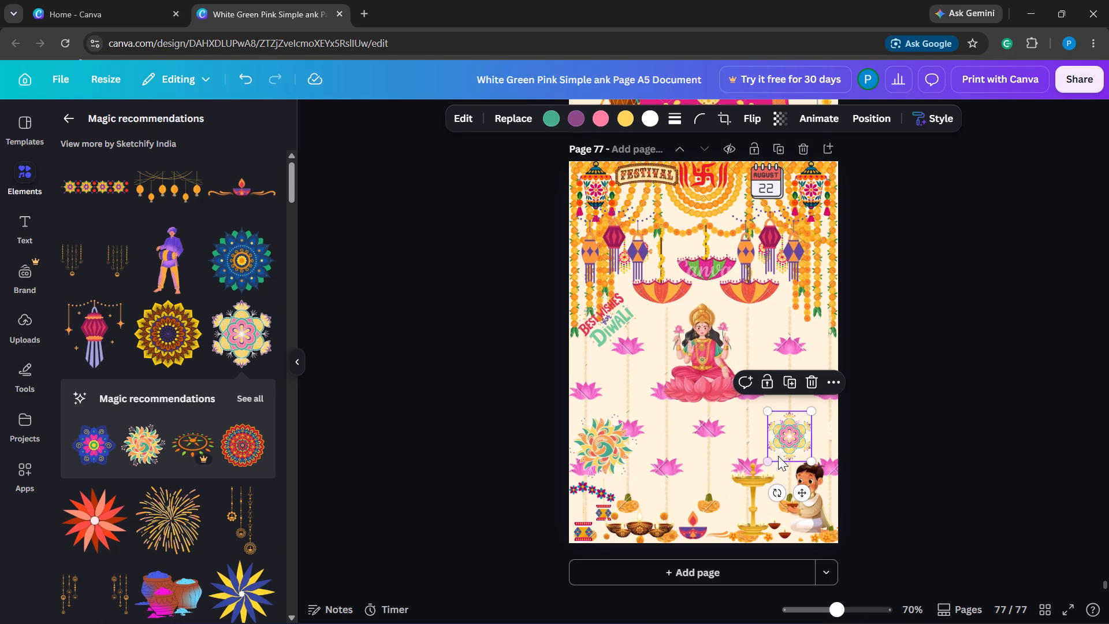
drag(778, 456, 798, 452)
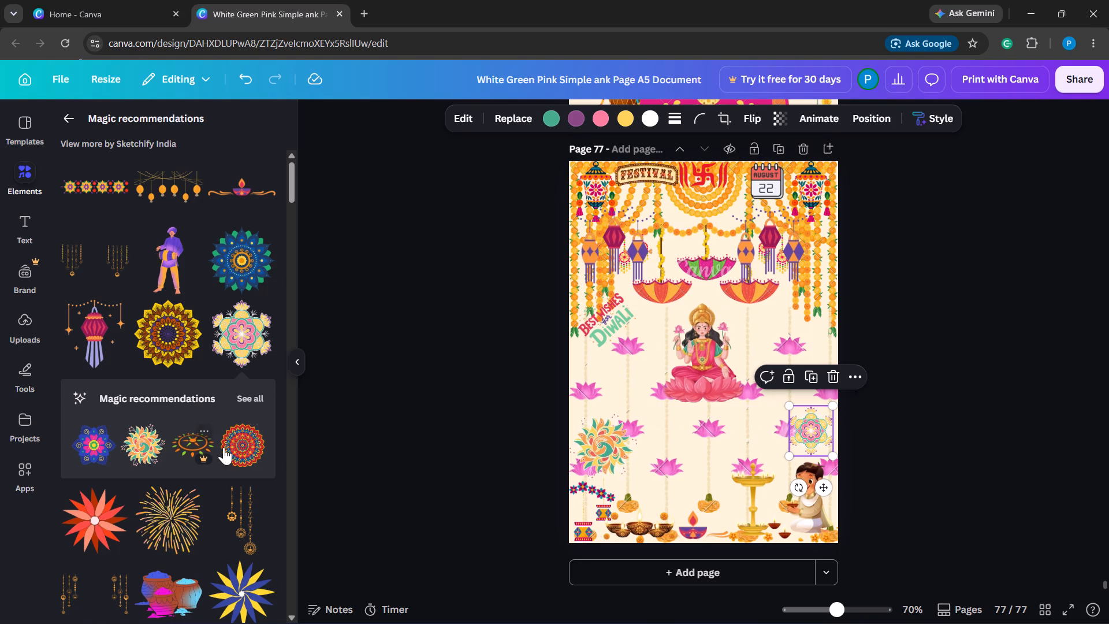
Add the golden firework burst from the recommendations, shrunk, between the "Best Wishes for Diwali" text and the swirling rangoli.
scroll(224, 447, down, 3)
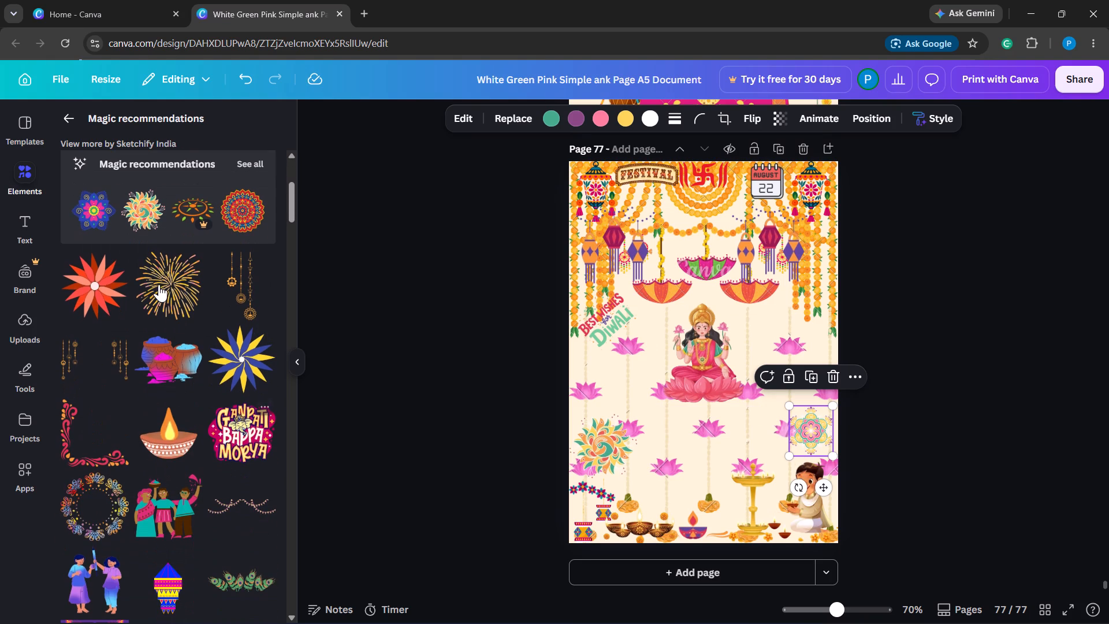
click(159, 283)
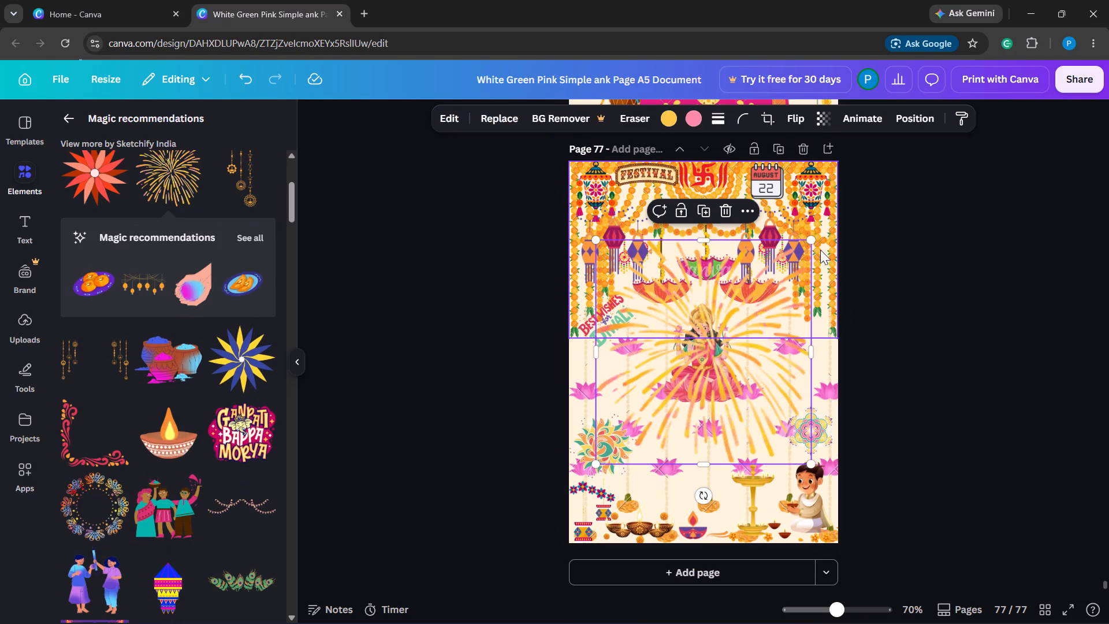
drag(814, 240, 714, 381)
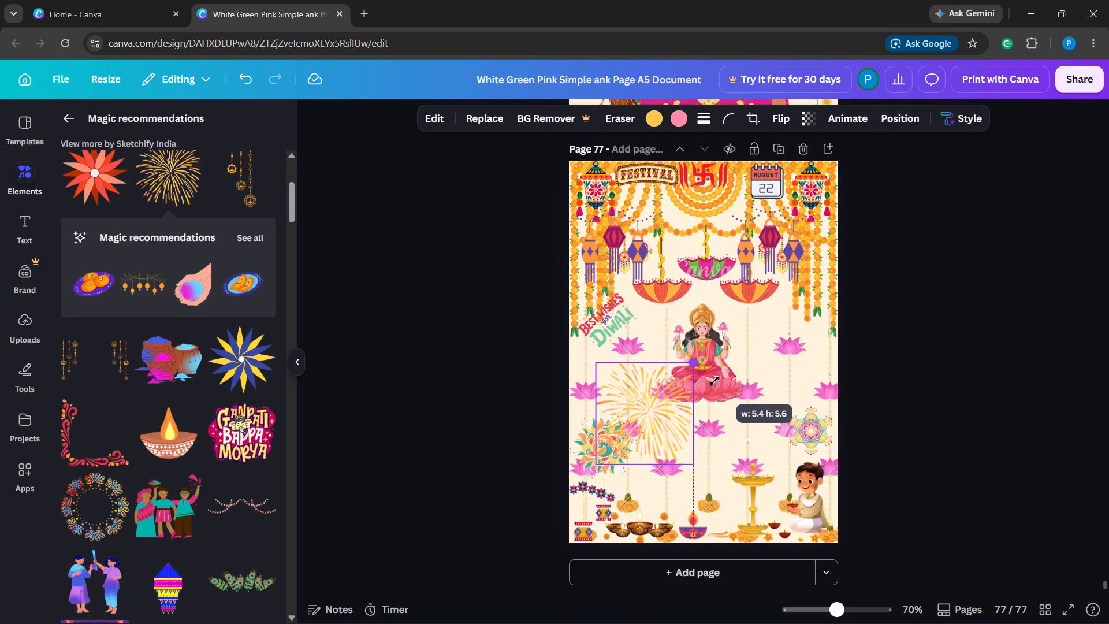
drag(714, 381, 695, 411)
drag(643, 426, 620, 377)
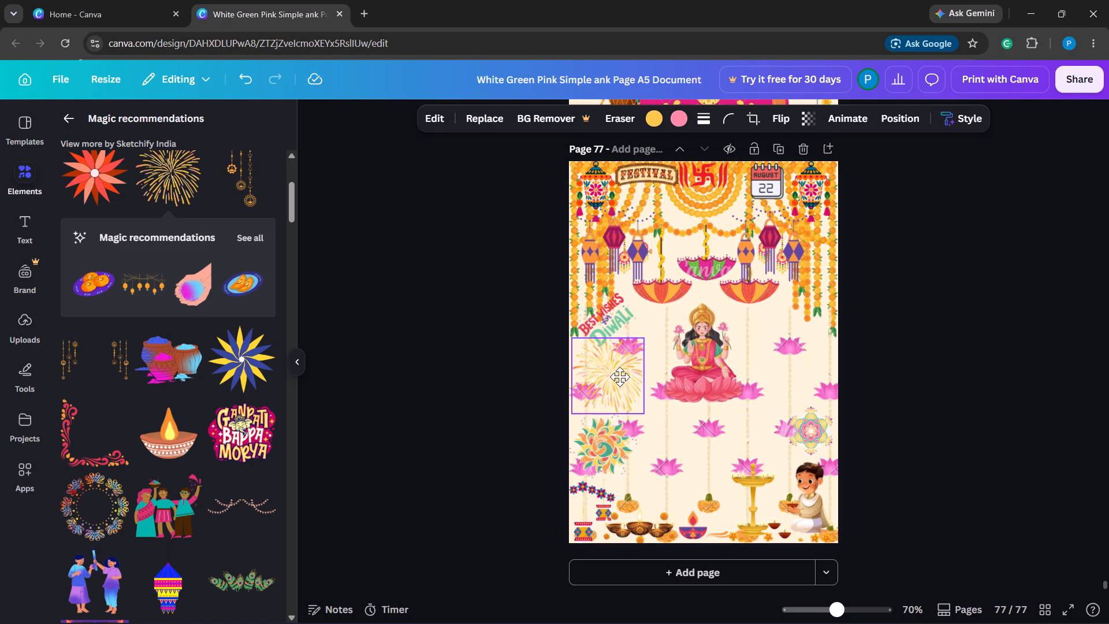
drag(620, 377, 620, 378)
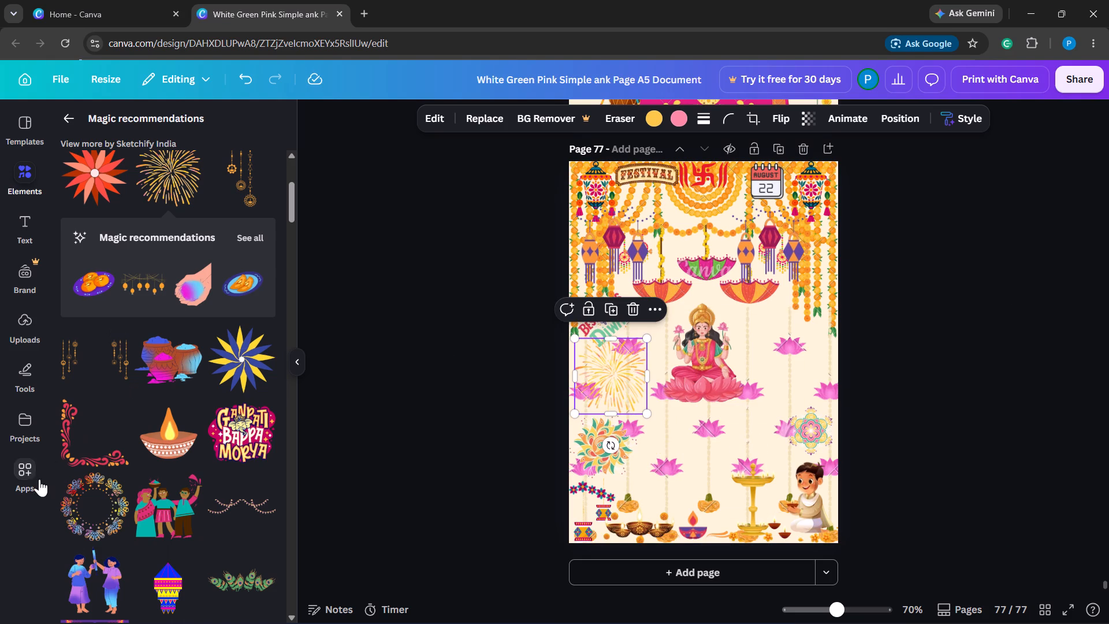
Add the colourful circular ornamental frame, shrunk, in the lower centre of the page beneath the seated goddess.
click(72, 511)
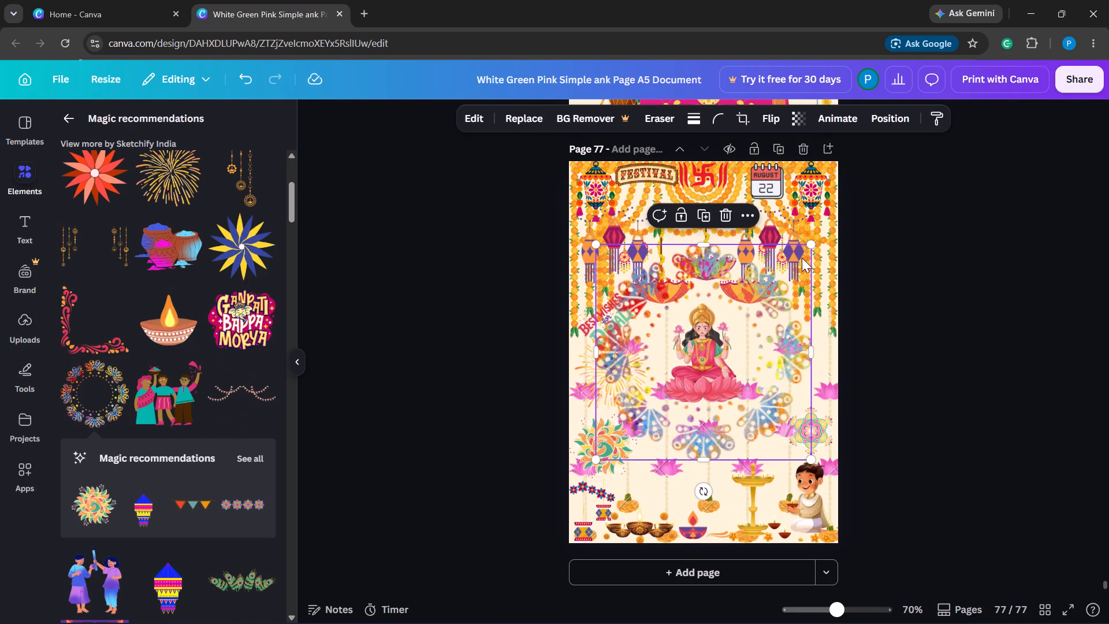
drag(809, 248, 697, 413)
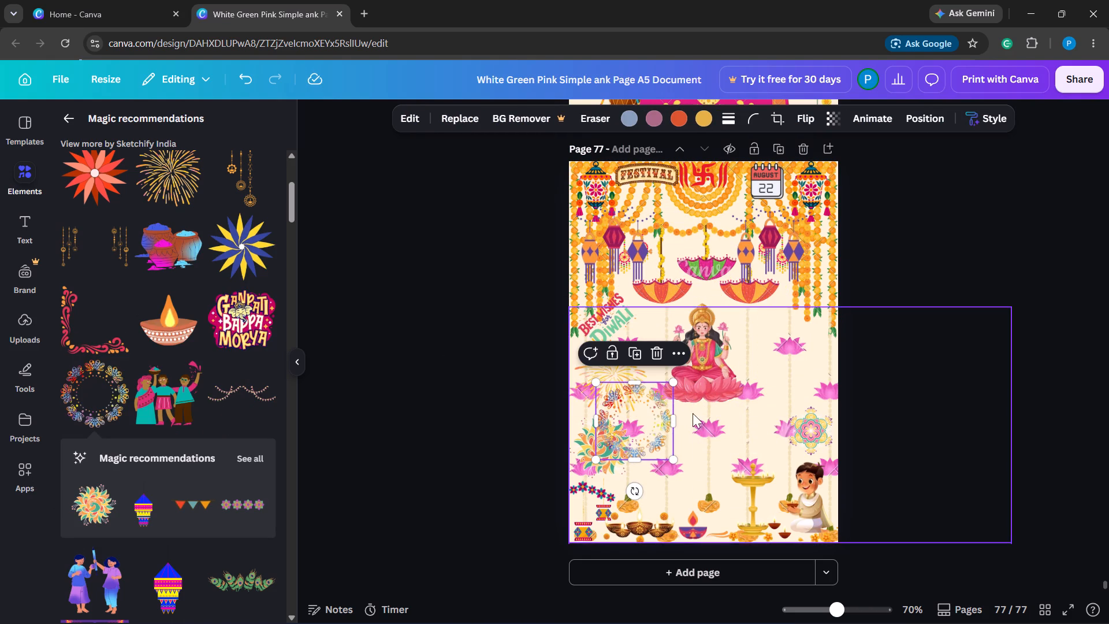
drag(633, 412, 695, 451)
Replace a trial terracotta diya with the yellow diya from its recommendations, shrunk to fit inside the circular ornamental frame.
scroll(174, 431, up, 1)
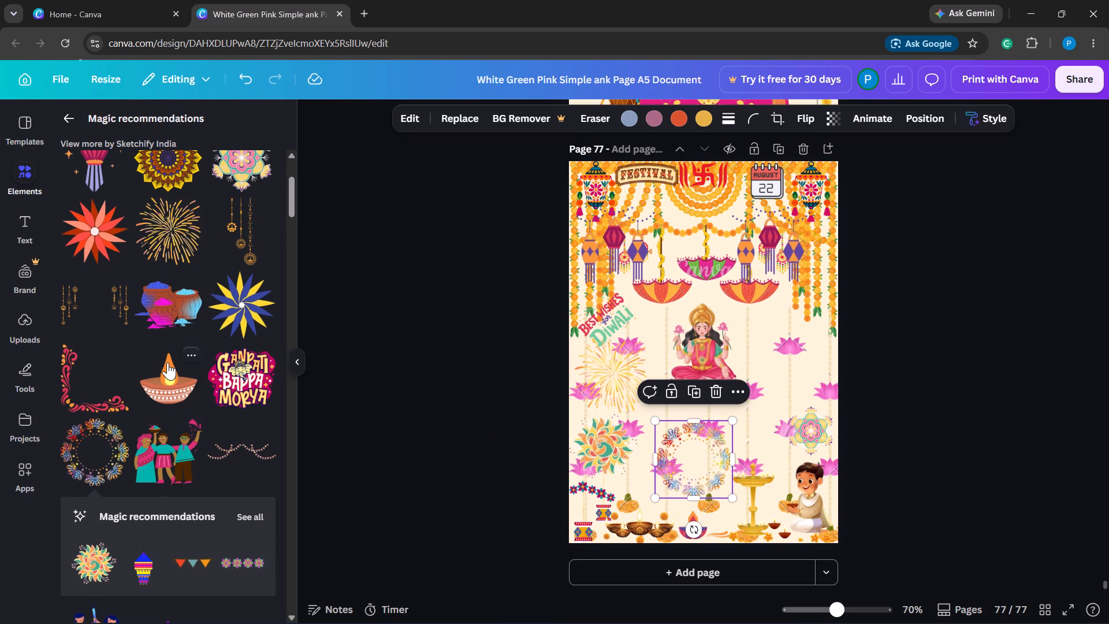
click(168, 362)
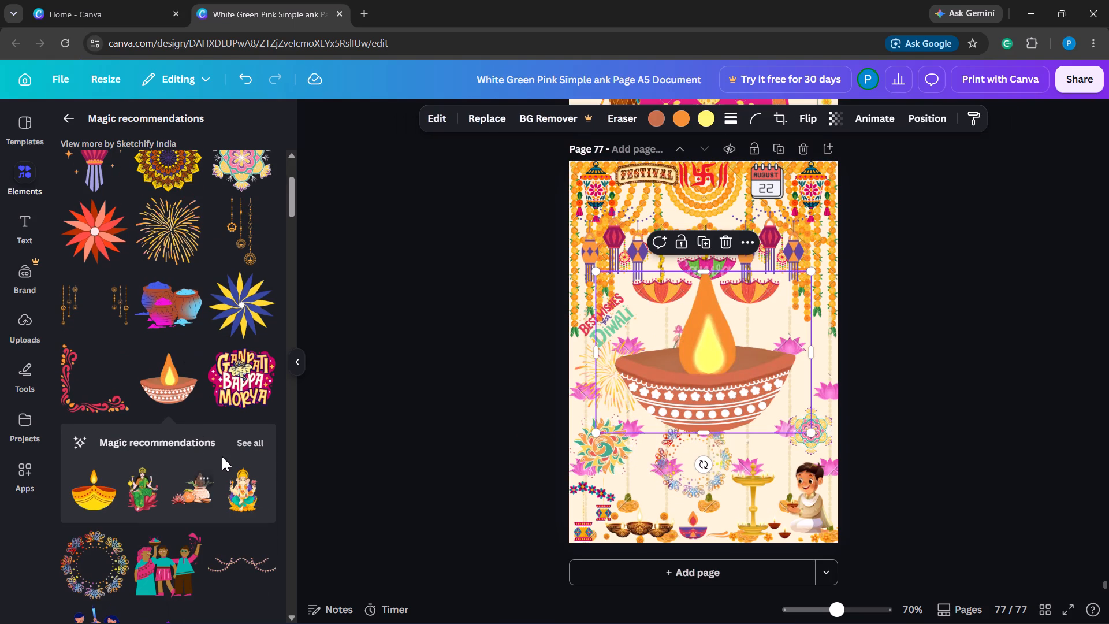
key(Delete)
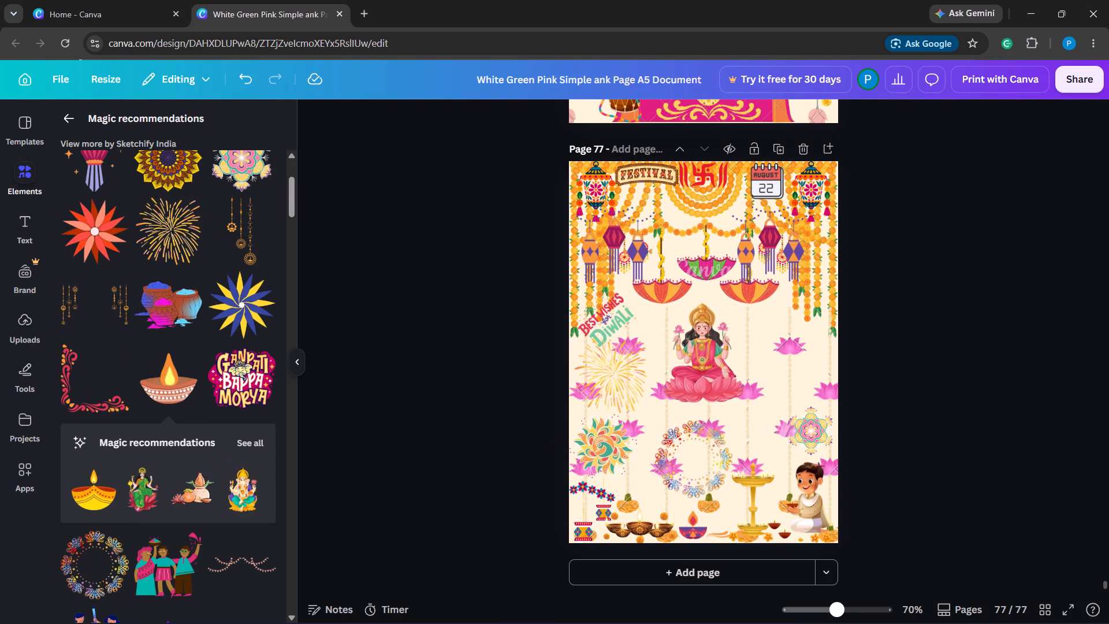
click(92, 502)
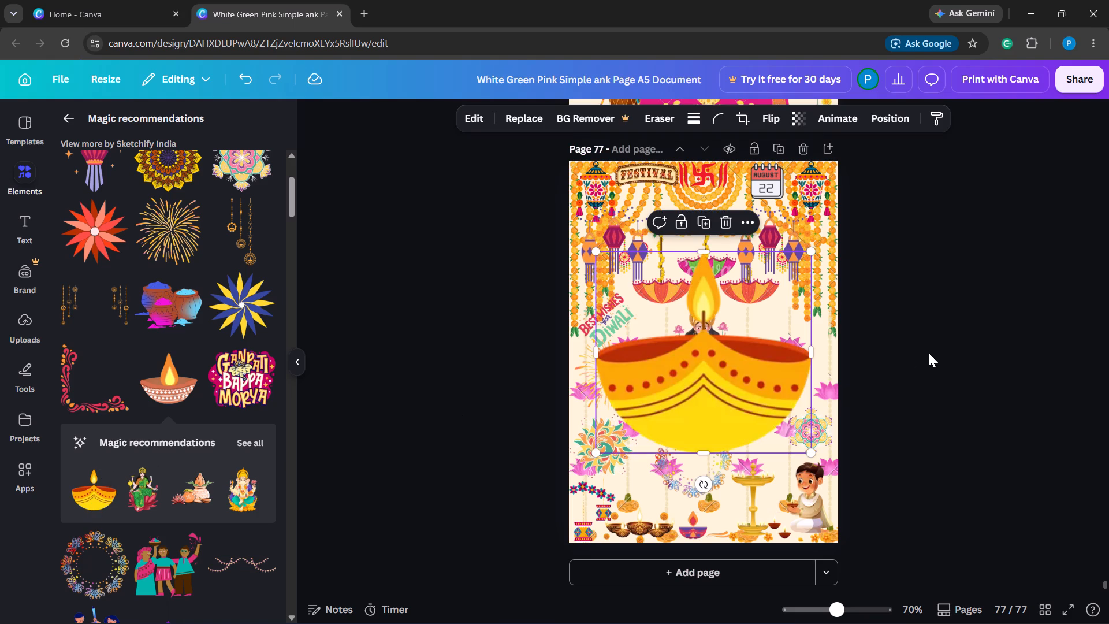
drag(814, 251, 690, 357)
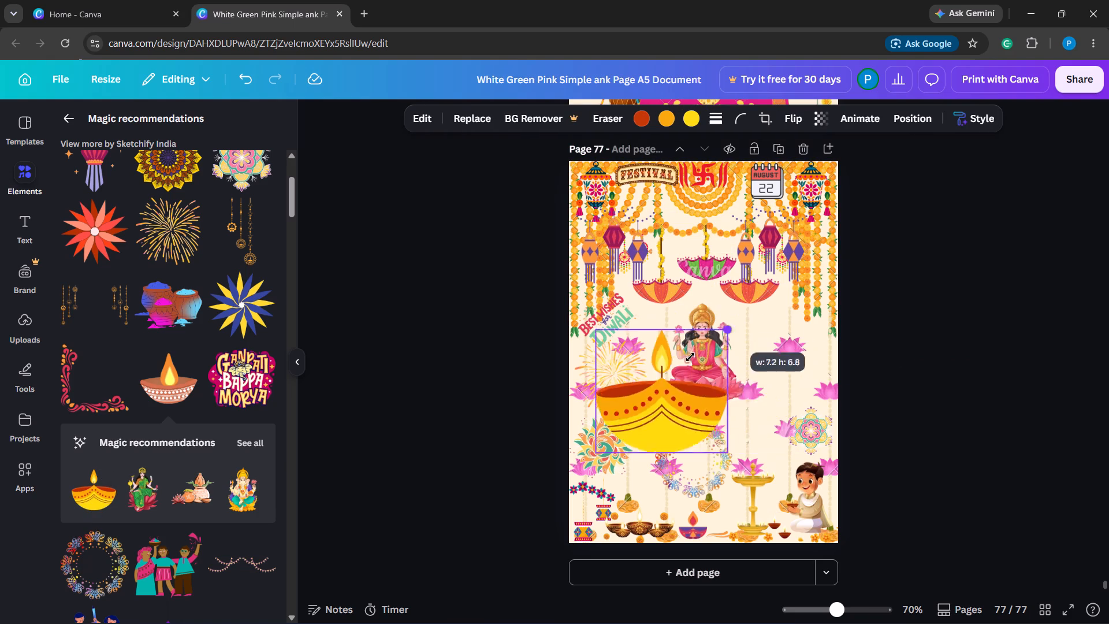
drag(690, 357, 630, 398)
drag(619, 432, 696, 451)
click(407, 437)
Add the kalash with puja offerings, shrunk, immediately left of the pink and yellow mandala above the brass lamp.
click(181, 493)
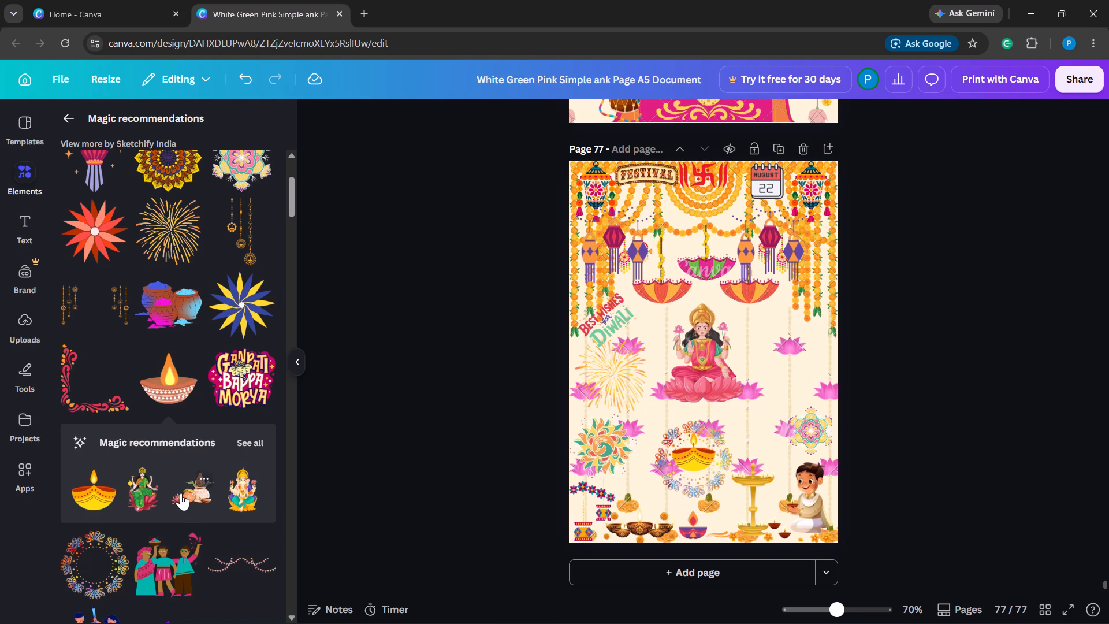
drag(755, 311, 705, 368)
drag(680, 373, 653, 452)
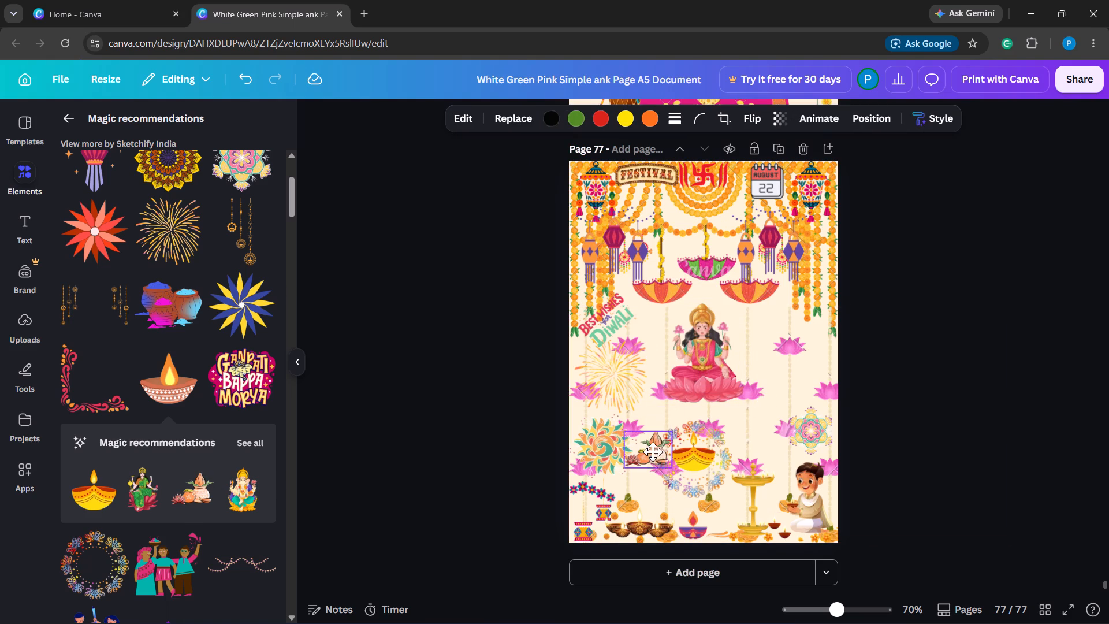
drag(653, 452, 797, 437)
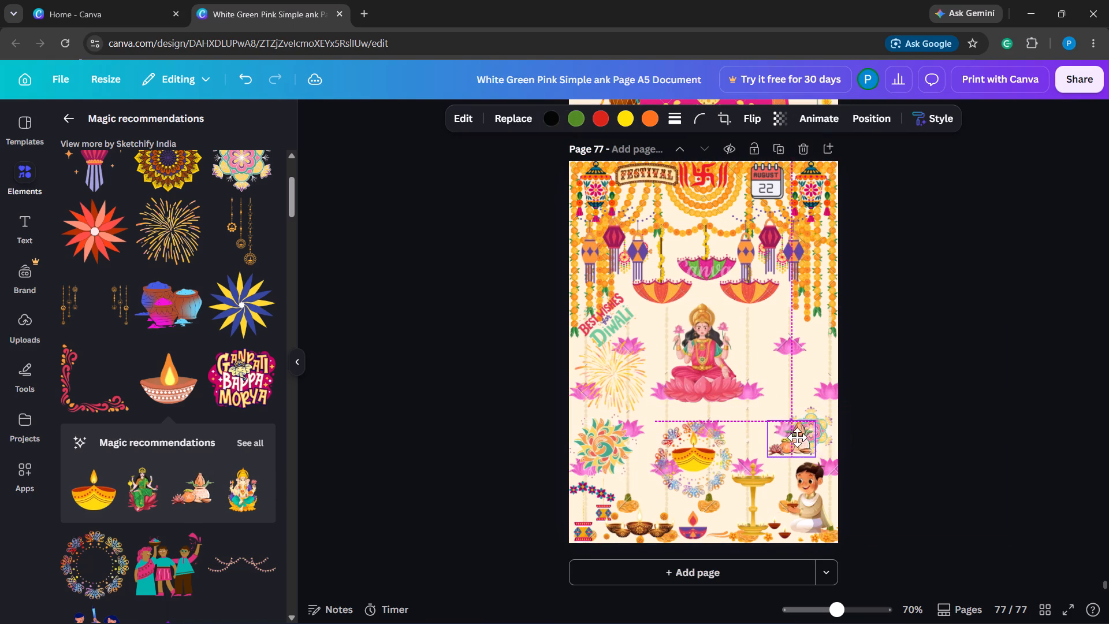
drag(797, 437, 783, 431)
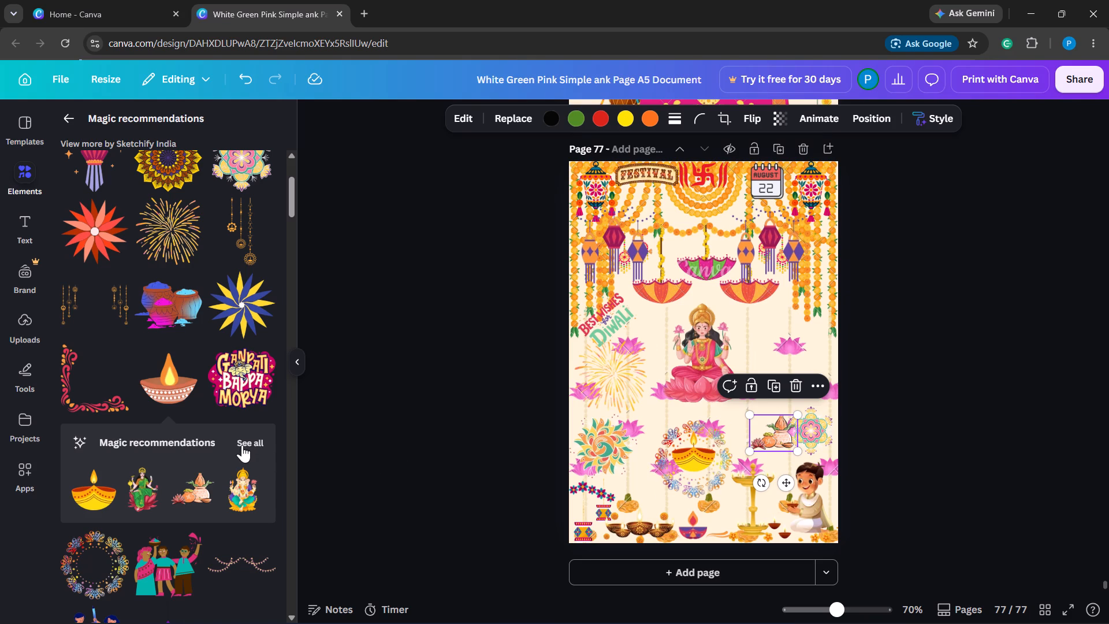
Add the seated Ganesha from the diya's full recommendations, shrunk, to the right of the goddess on the lotus.
click(240, 445)
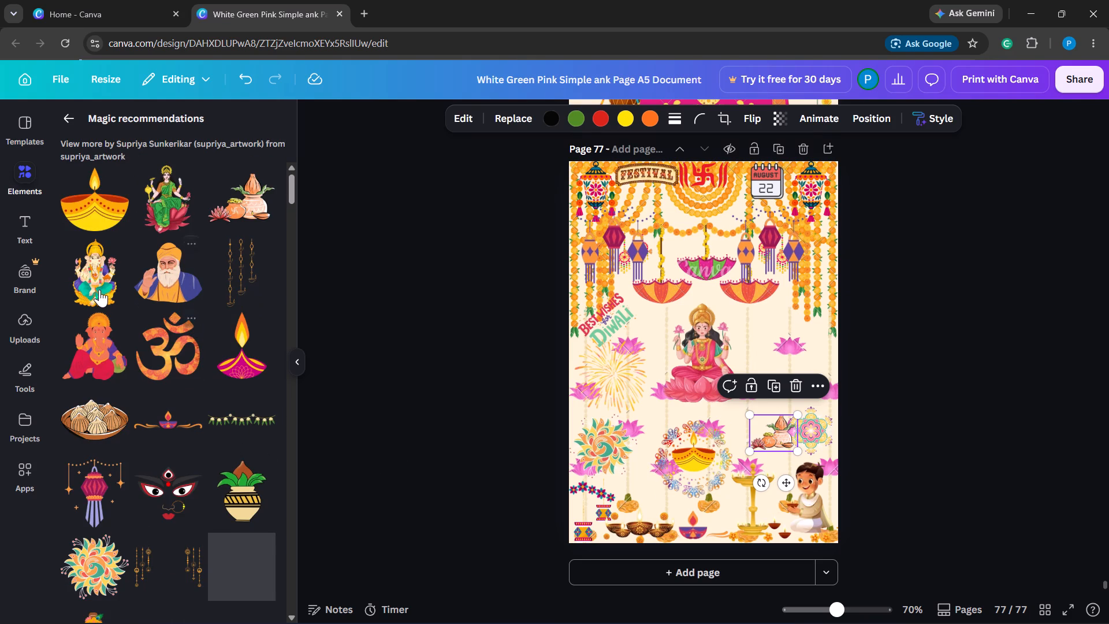
click(95, 289)
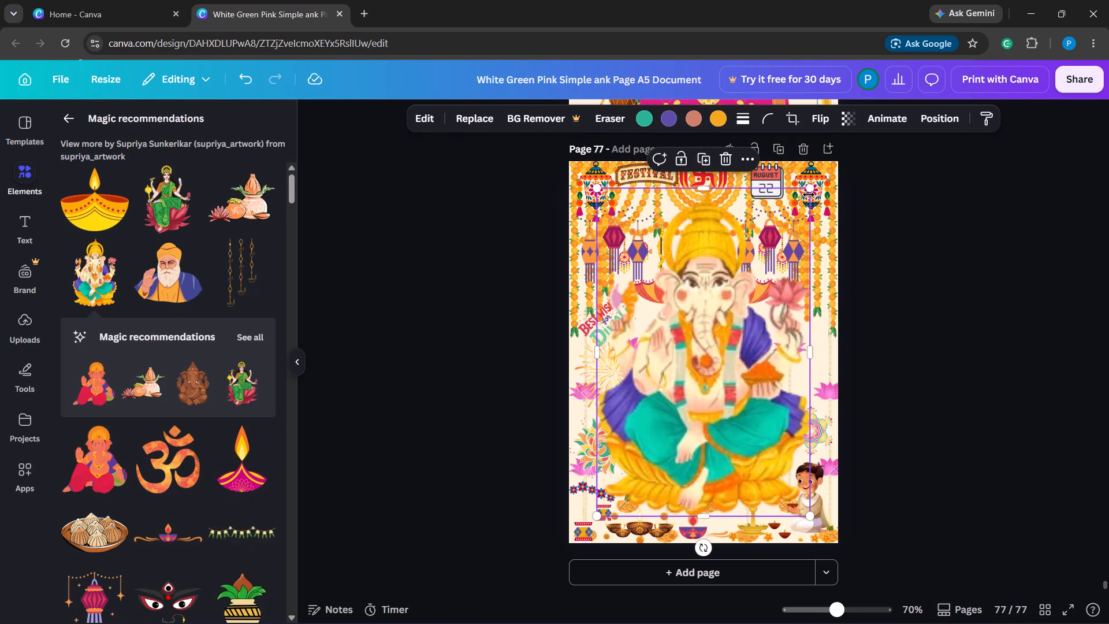
drag(809, 192, 686, 451)
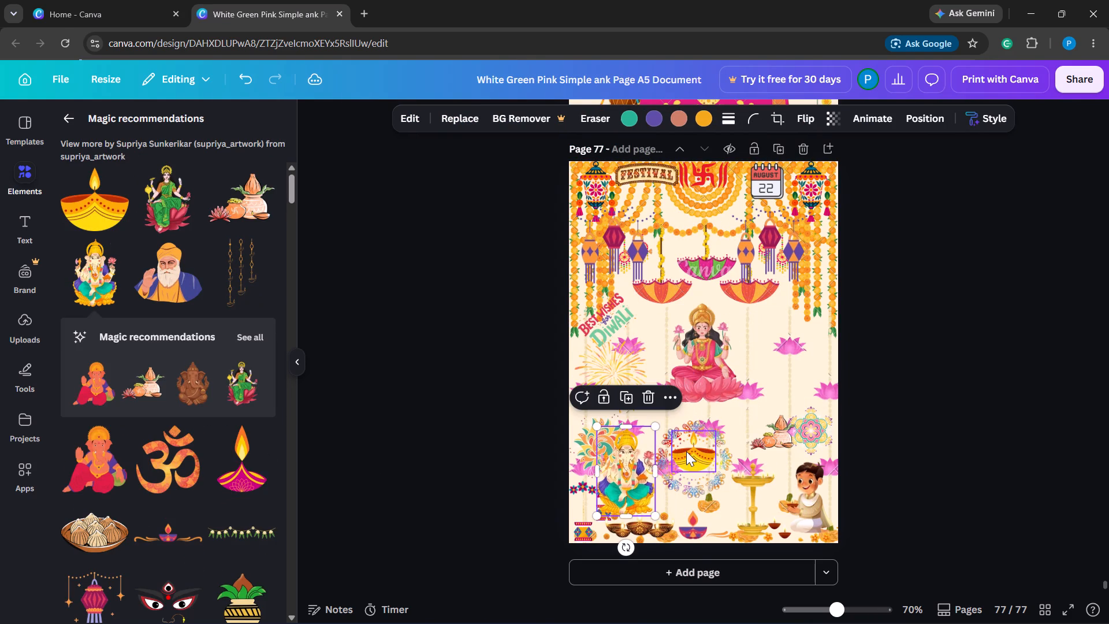
drag(637, 476, 805, 352)
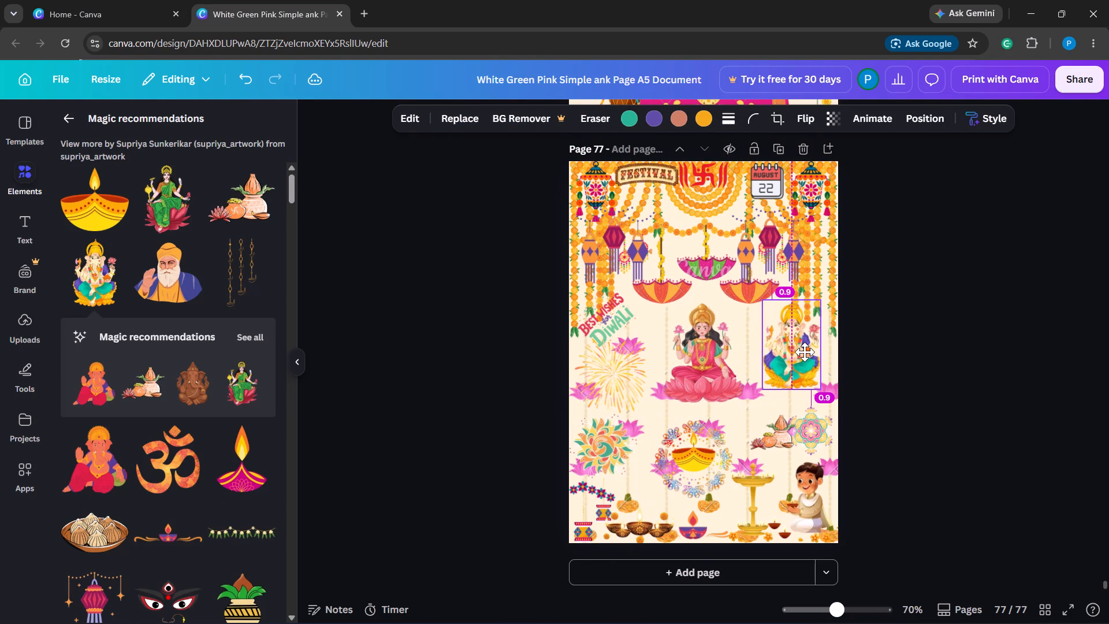
Nudge the seated Ganesha into its final position beside the goddess on the lotus.
drag(805, 352, 804, 354)
click(899, 377)
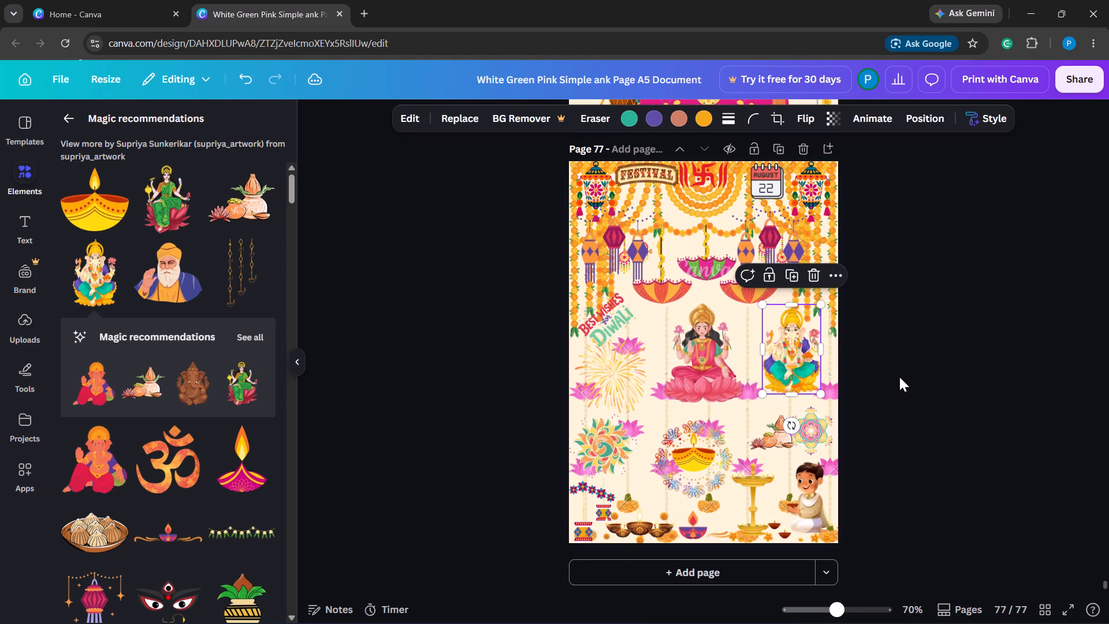
Add the orange patterned Om symbol, shrunk, between the "Best Wishes for Diwali" lettering and the goddess's head.
scroll(181, 465, down, 1)
click(170, 396)
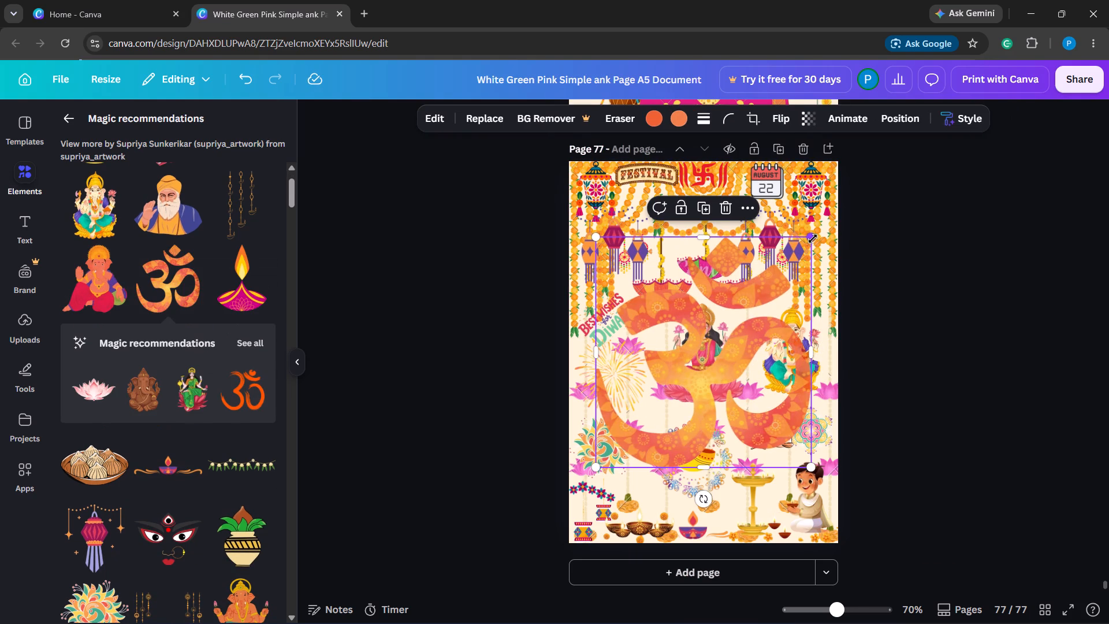
drag(813, 239, 660, 473)
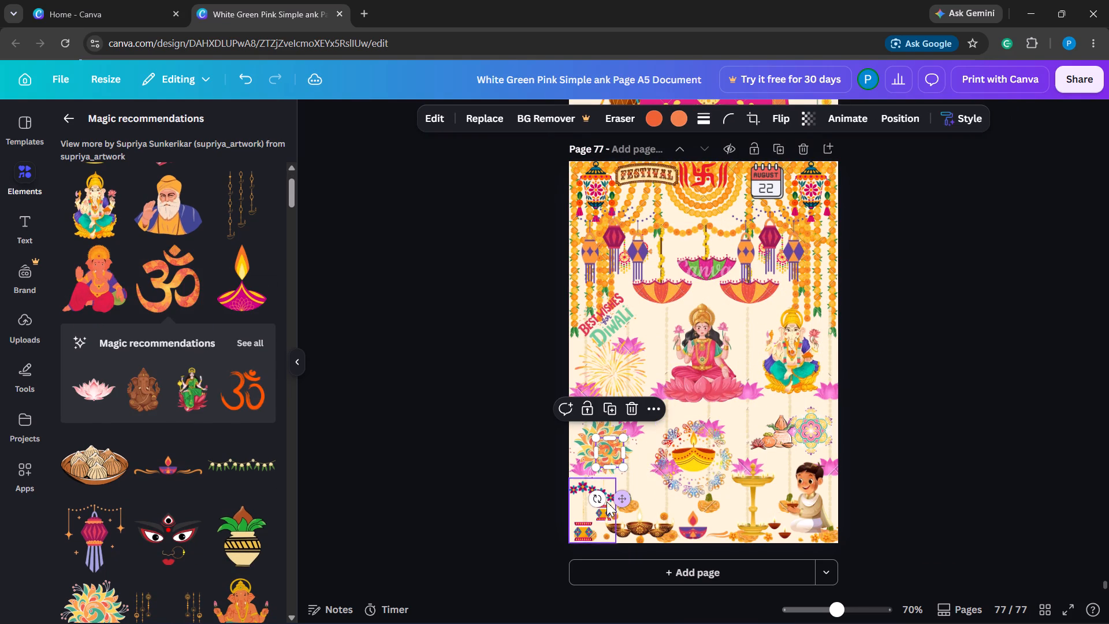
drag(620, 502, 670, 370)
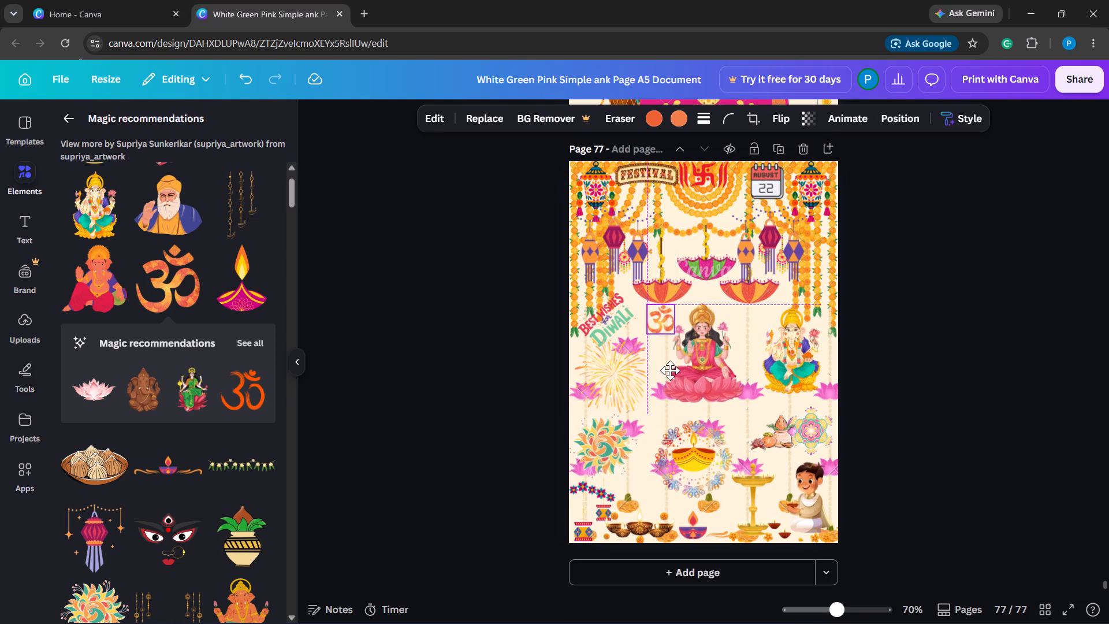
drag(670, 370, 667, 371)
click(418, 378)
Find the pink and orange "Happy Diwali" lettering with a diya in the recommendations and add it, shrunk, over the golden firework.
scroll(237, 482, down, 1)
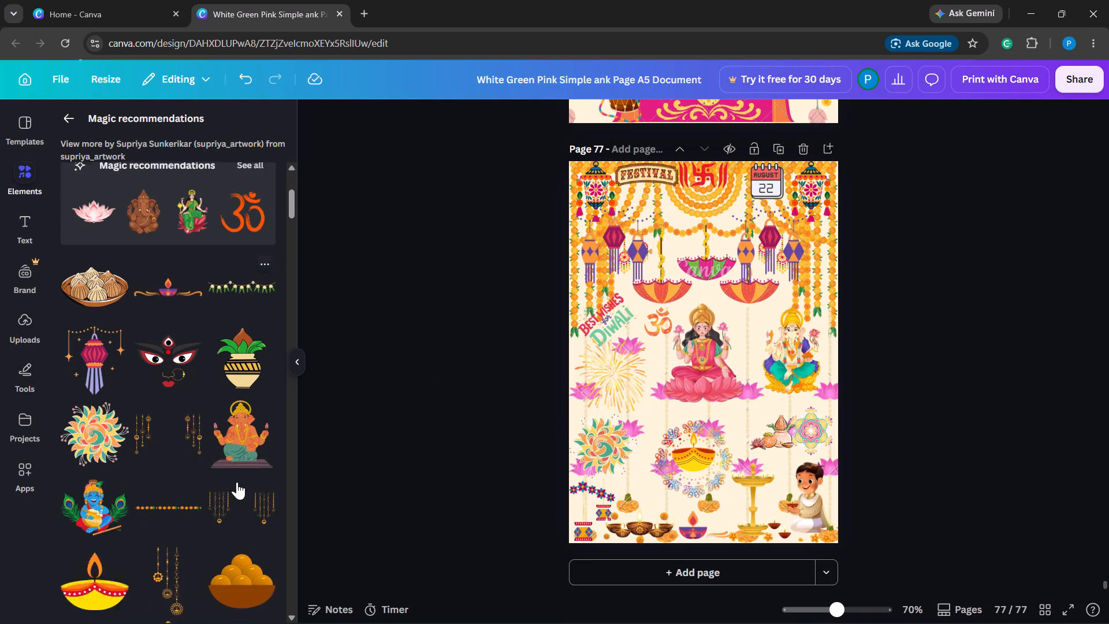
scroll(237, 482, down, 4)
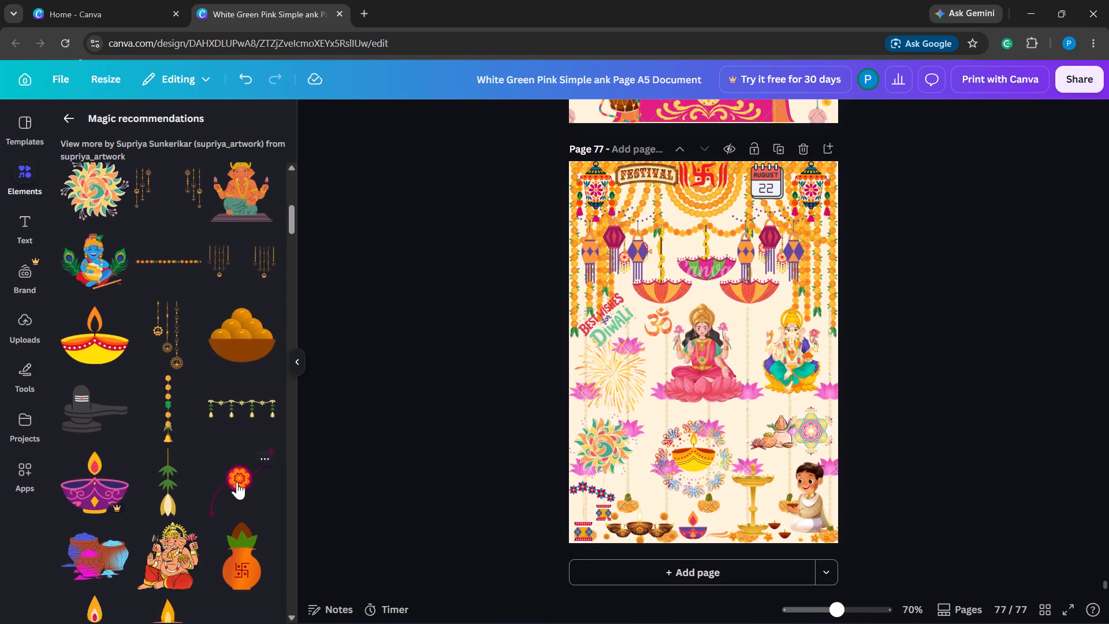
scroll(237, 482, down, 4)
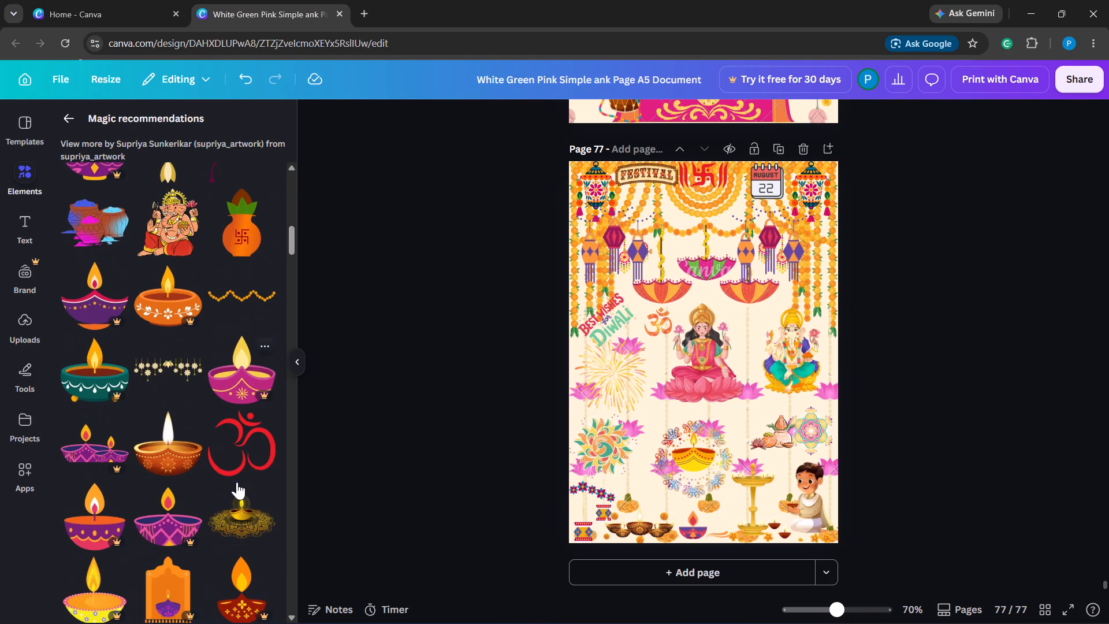
scroll(237, 482, down, 2)
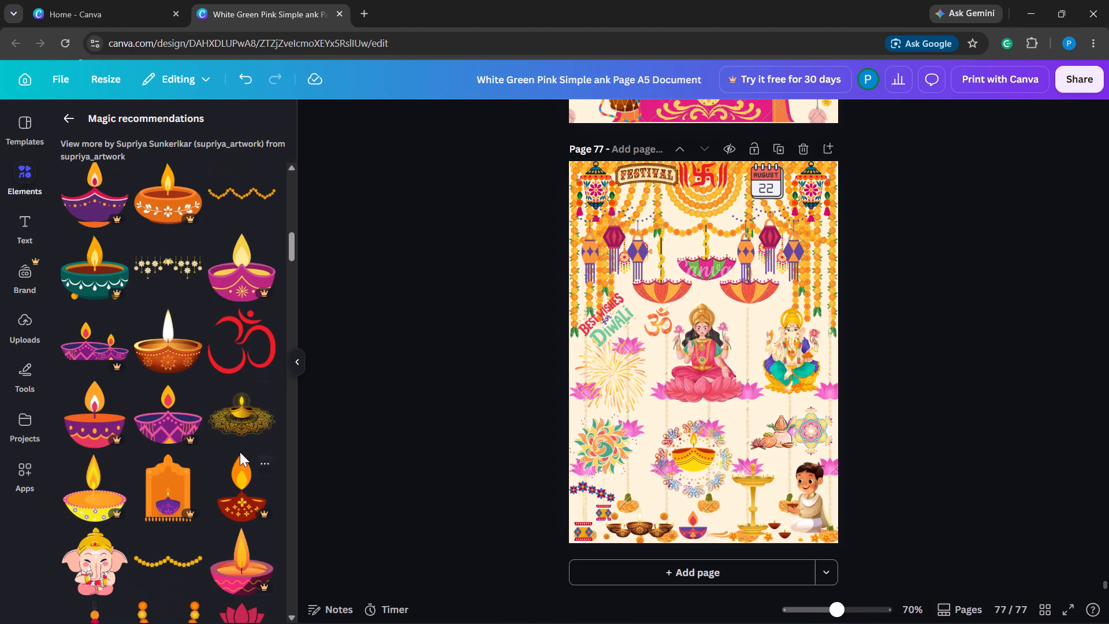
scroll(237, 437, down, 2)
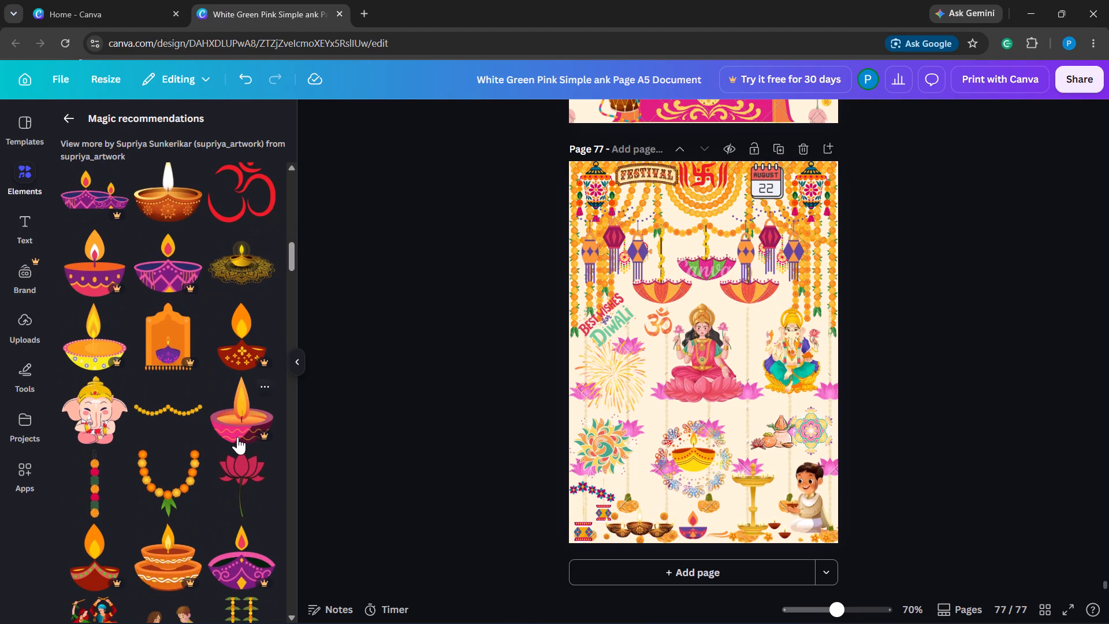
scroll(237, 437, down, 4)
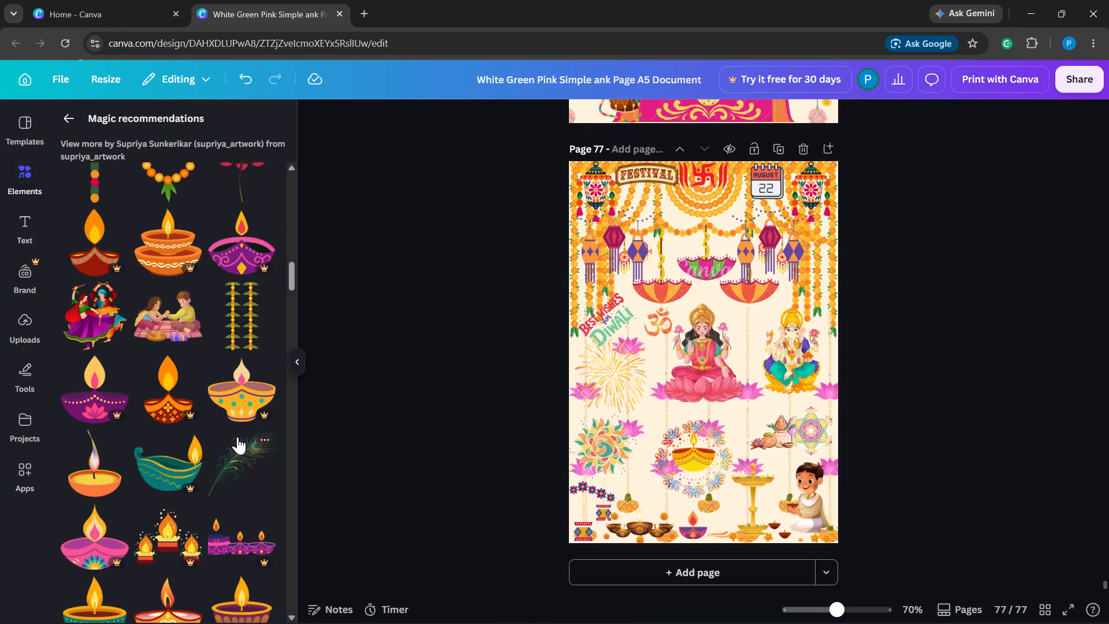
scroll(237, 437, down, 2)
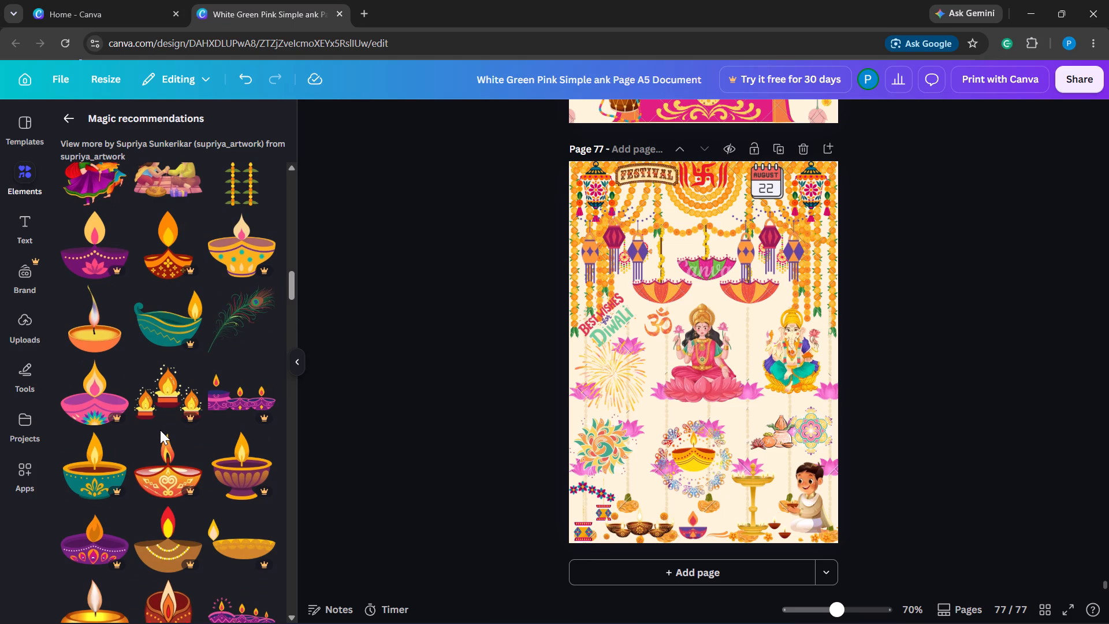
scroll(160, 430, down, 5)
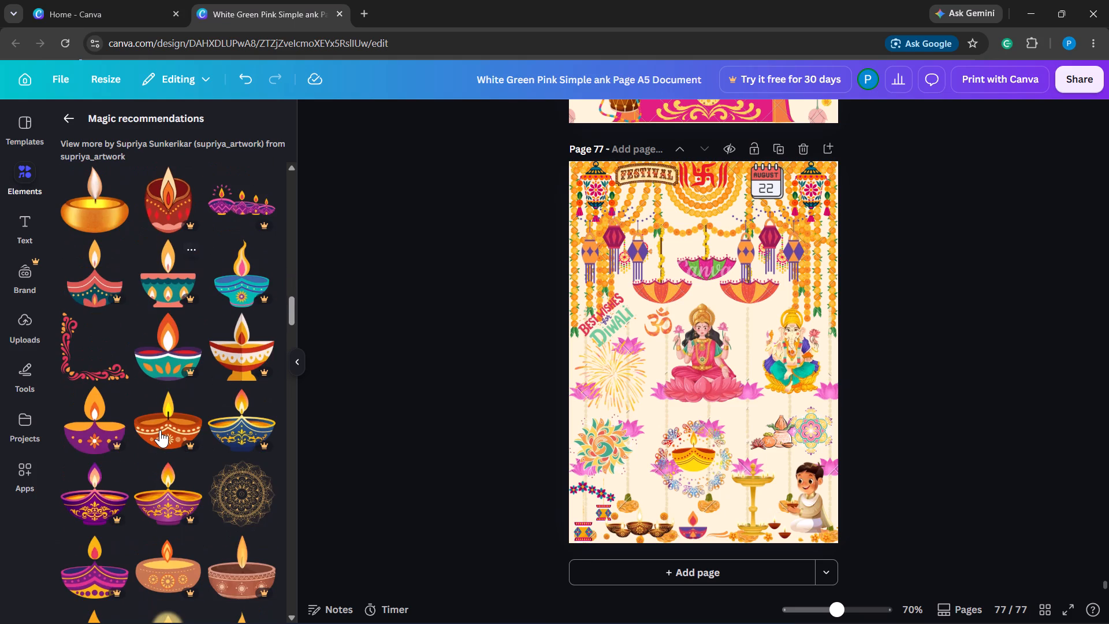
scroll(160, 430, down, 5)
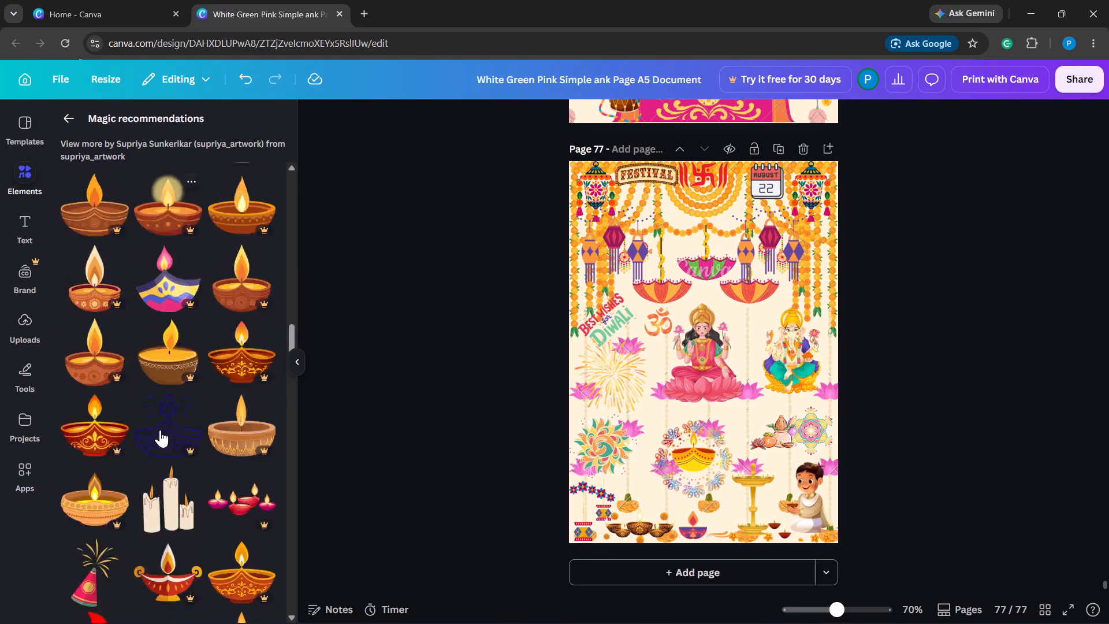
scroll(160, 430, down, 5)
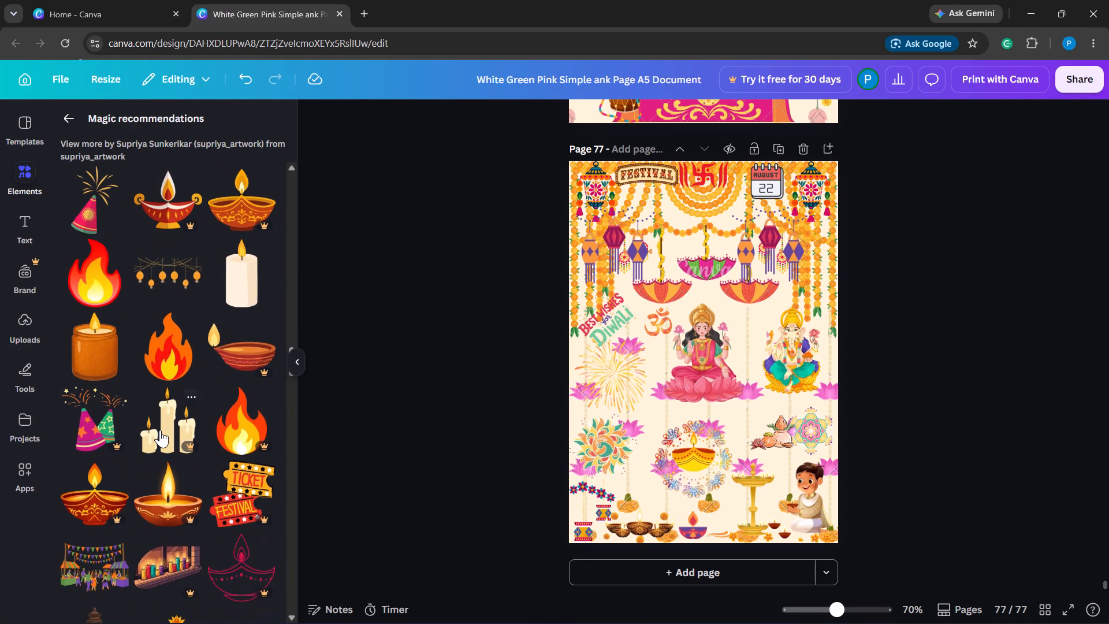
scroll(160, 430, down, 2)
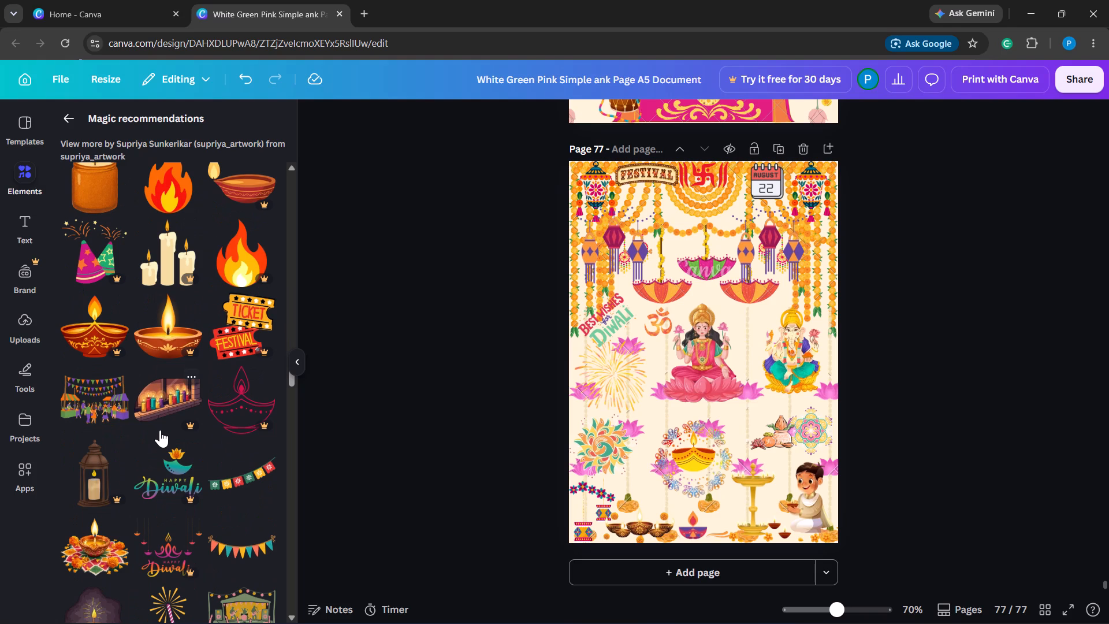
scroll(160, 430, down, 1)
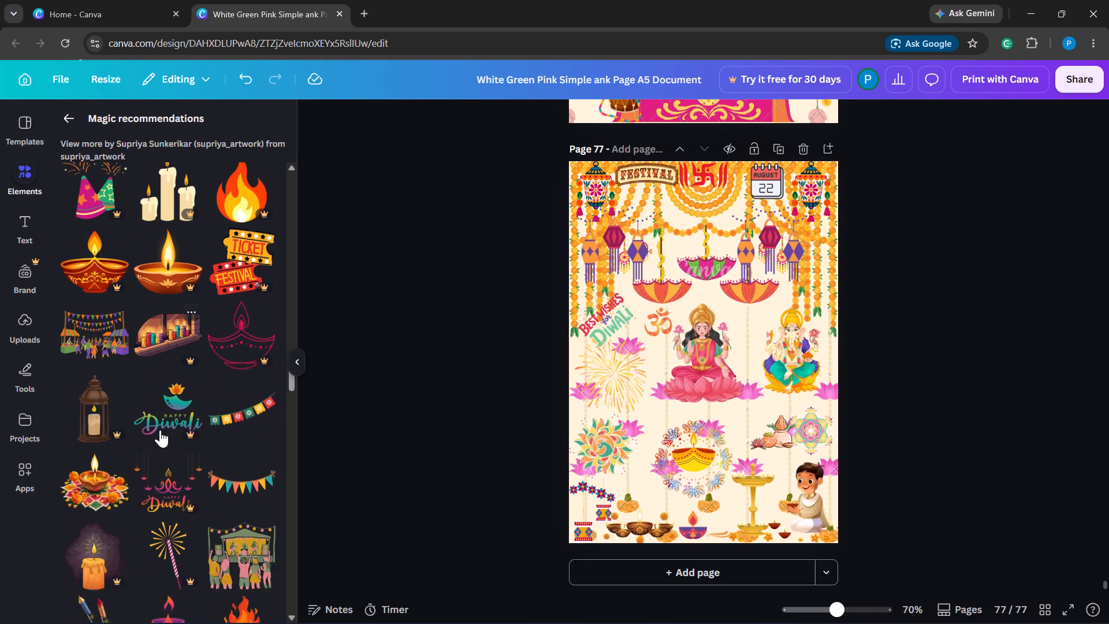
scroll(160, 430, down, 4)
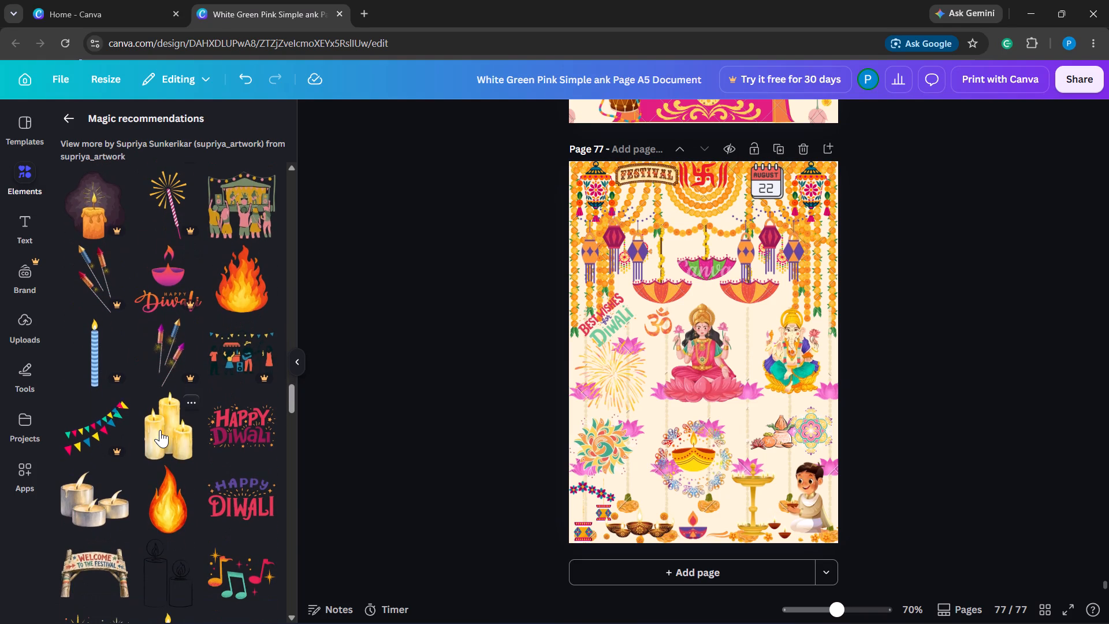
scroll(160, 430, down, 5)
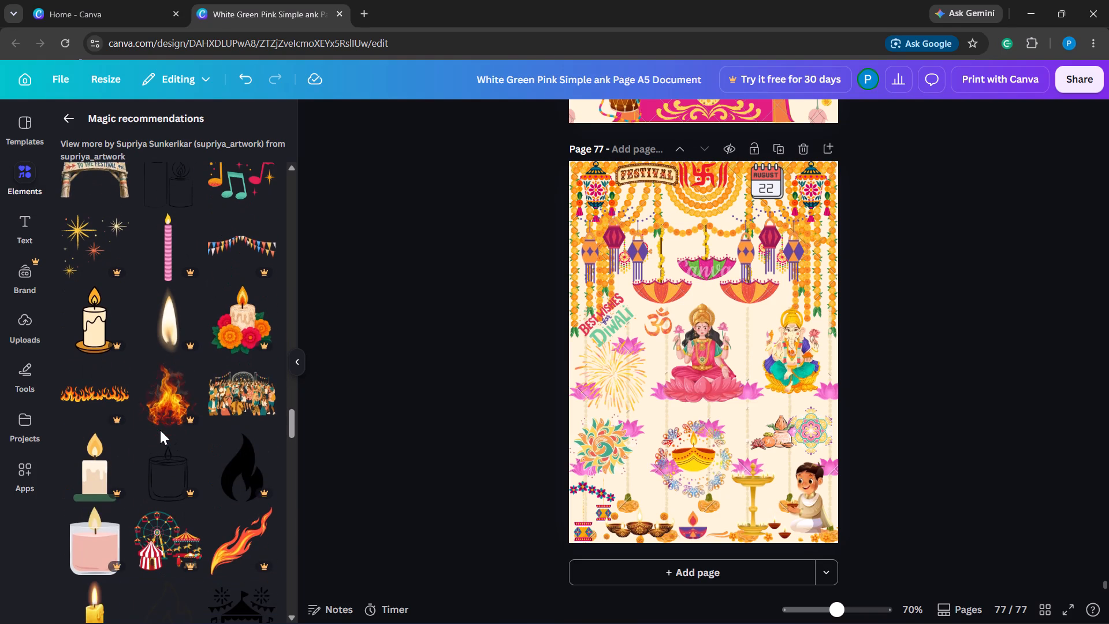
scroll(160, 430, down, 5)
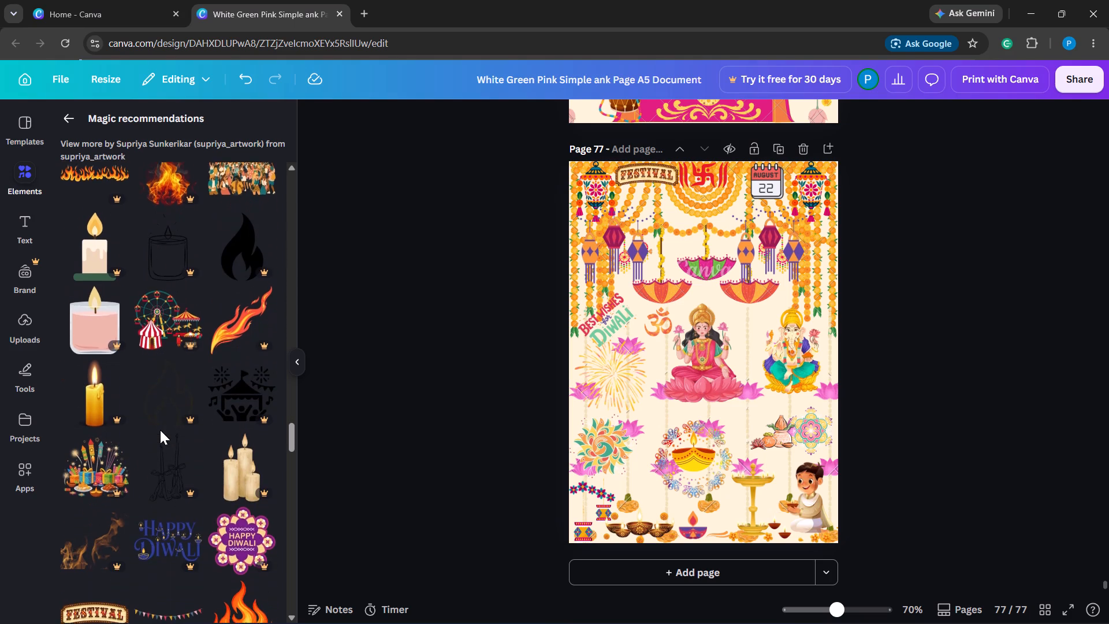
scroll(160, 430, down, 4)
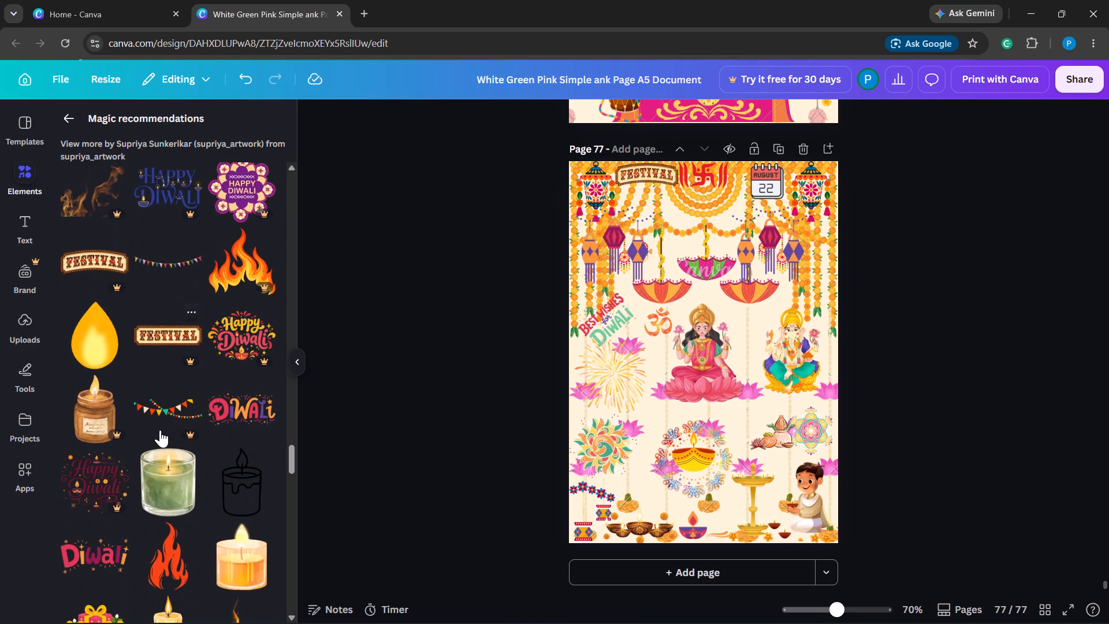
click(237, 356)
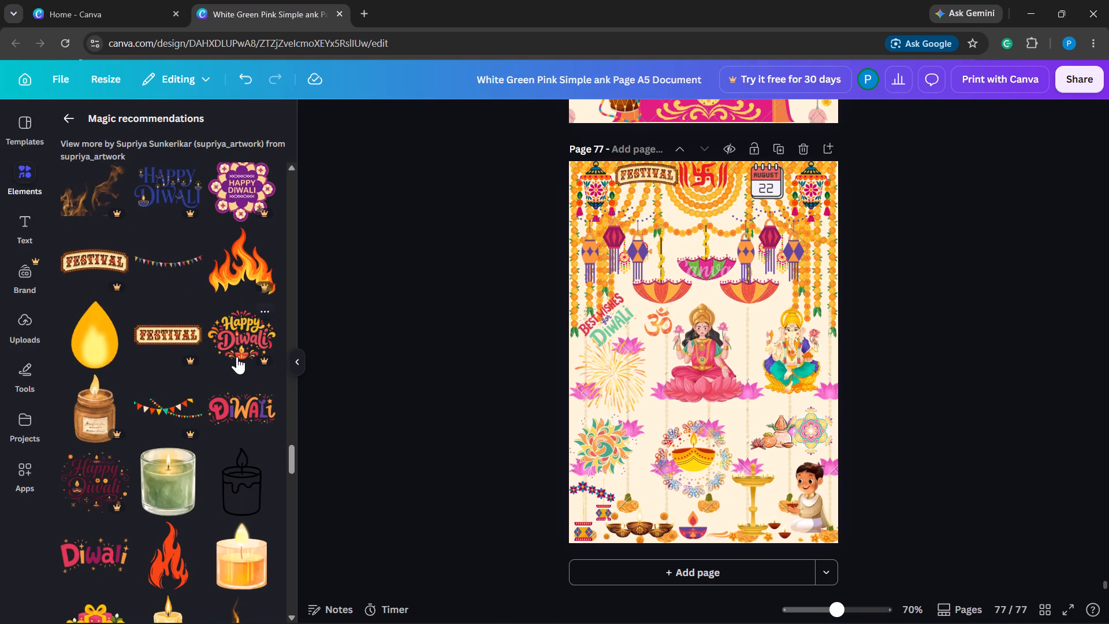
drag(734, 338, 679, 367)
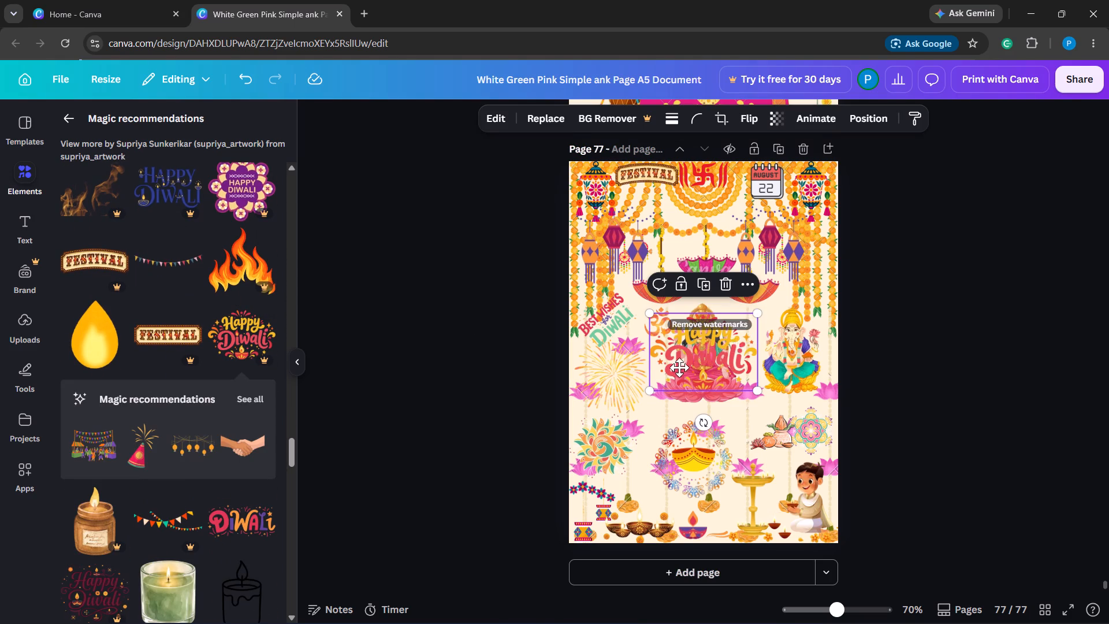
drag(679, 367, 658, 371)
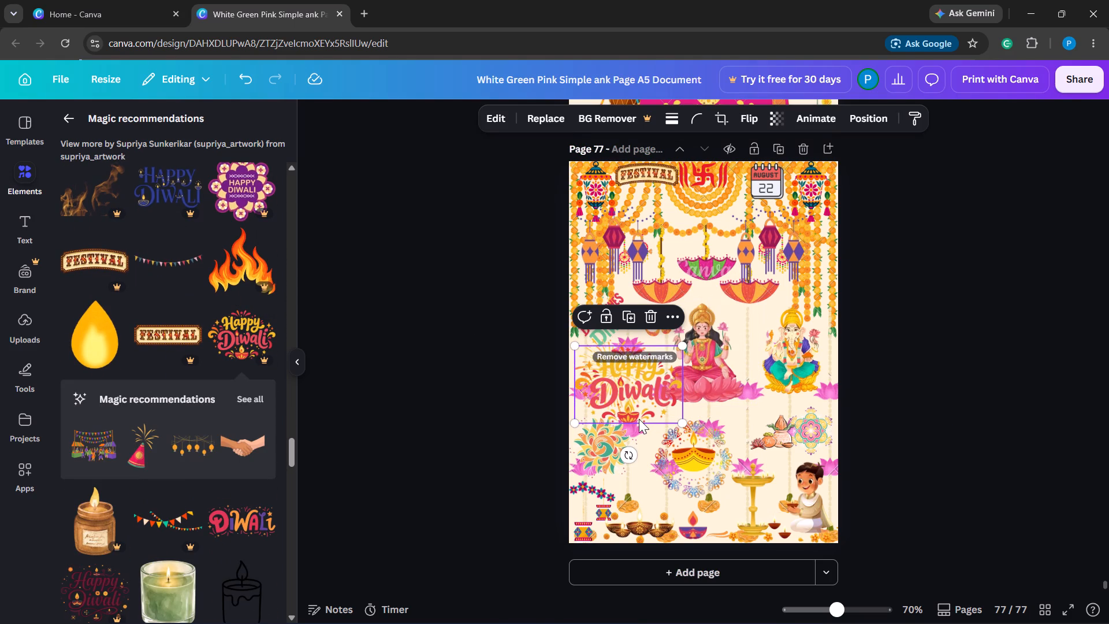
drag(687, 347, 644, 374)
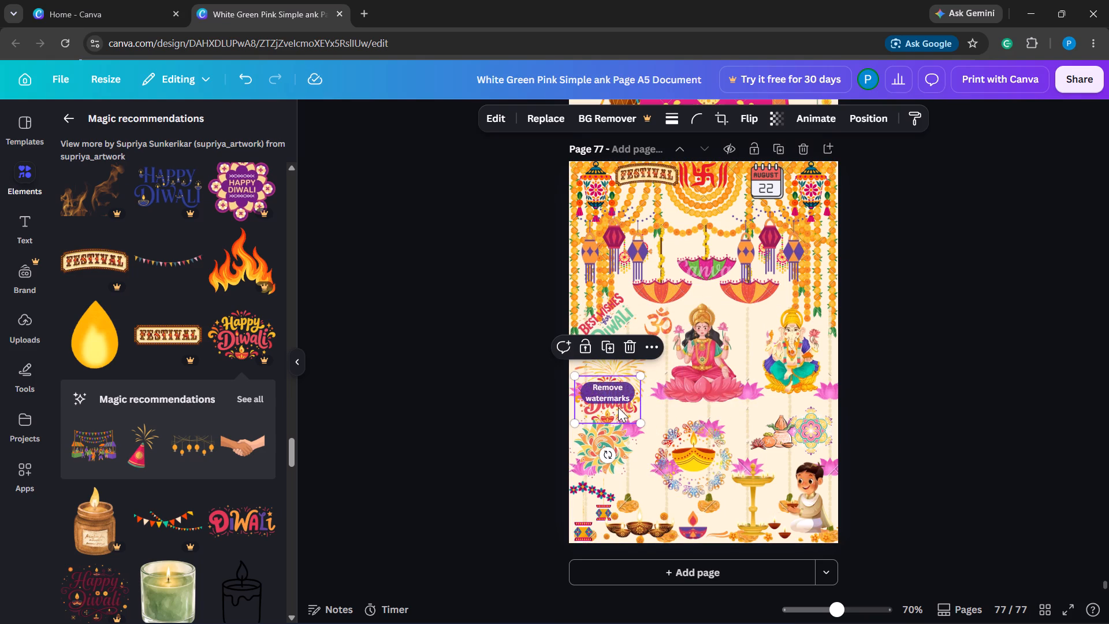
drag(617, 408, 623, 380)
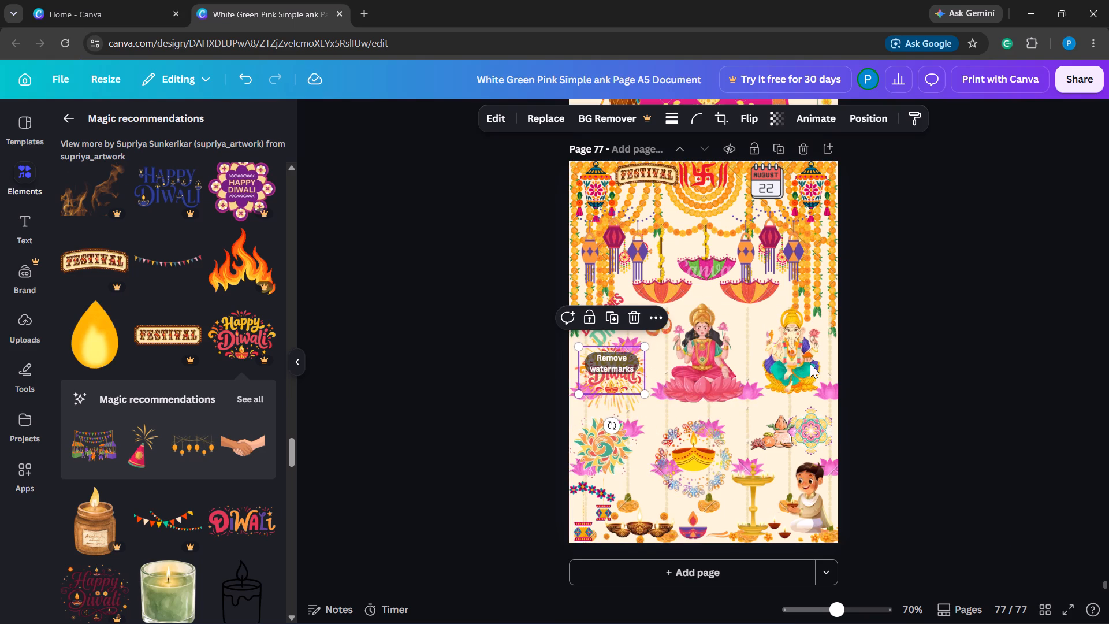
click(903, 378)
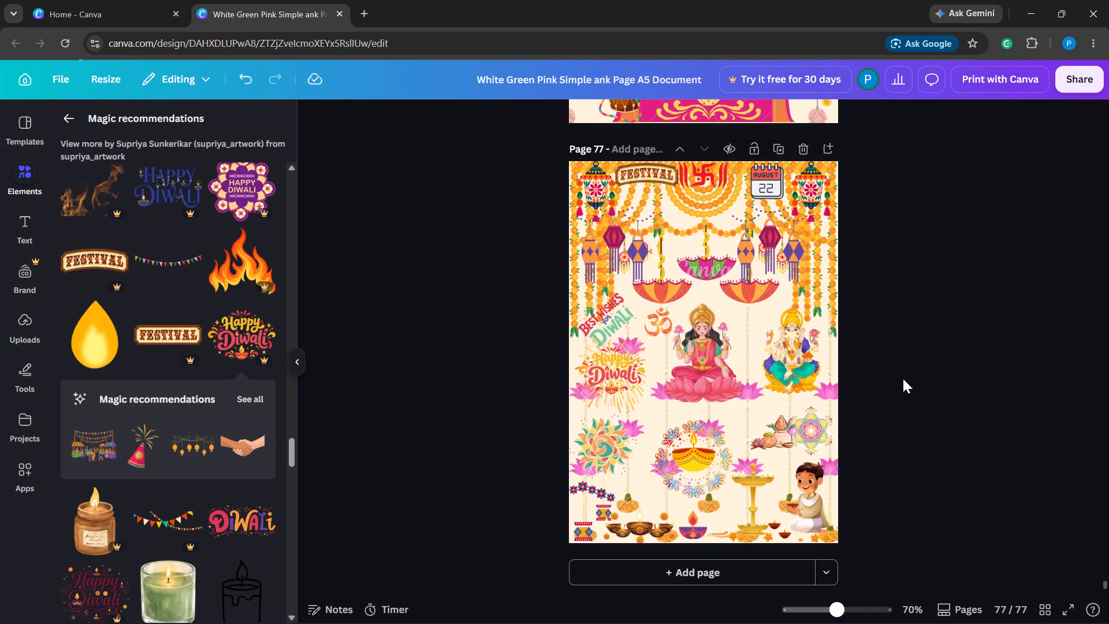